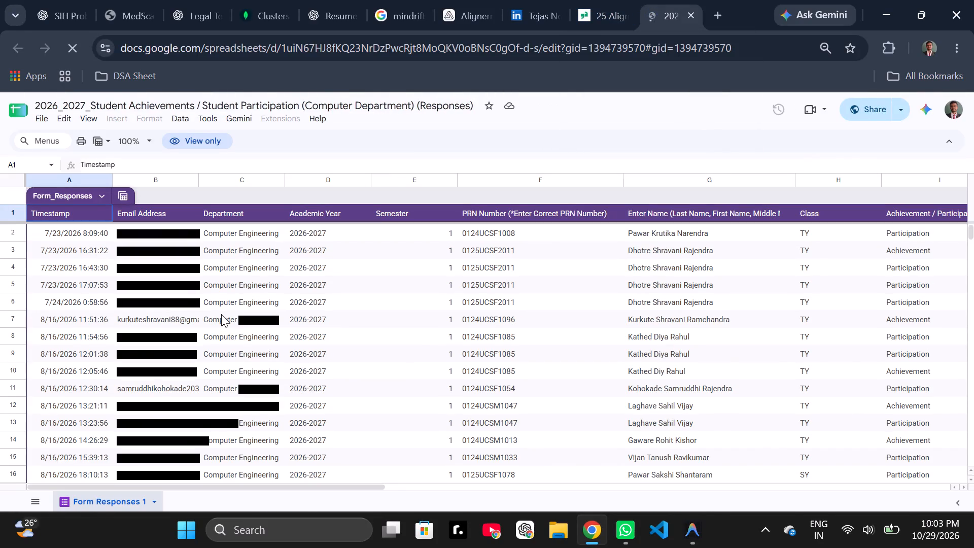
# Look through the rows and all columns of the Form Responses 1 sheet of student achievements and participation.
pyautogui.scroll(-3, 221, 314)
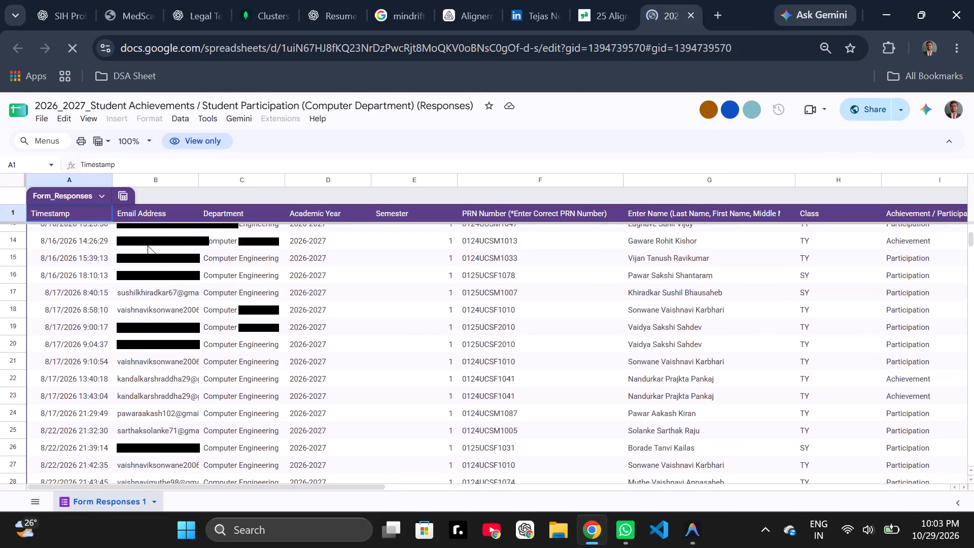
pyautogui.hscroll(-3, 348, 416)
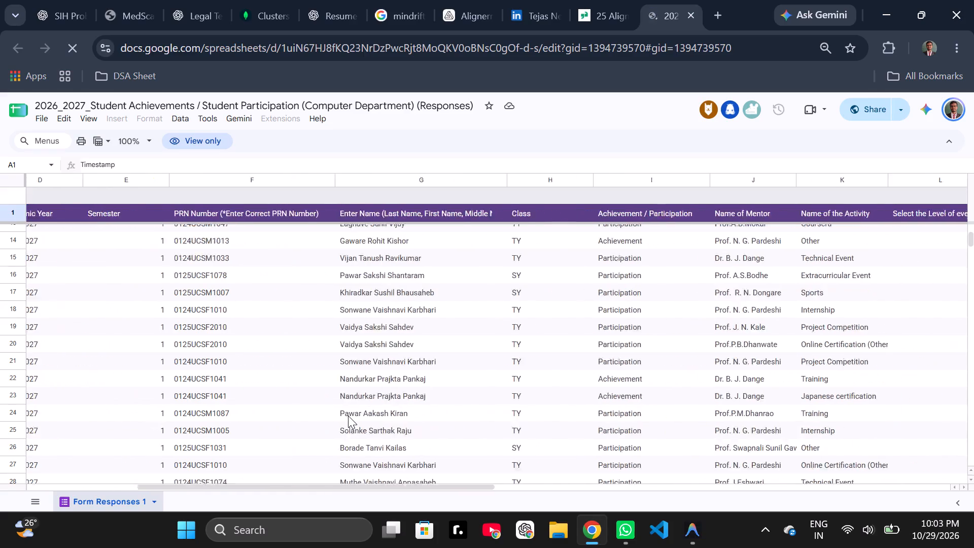
pyautogui.hscroll(-6, 348, 416)
pyautogui.scroll(1, 348, 416)
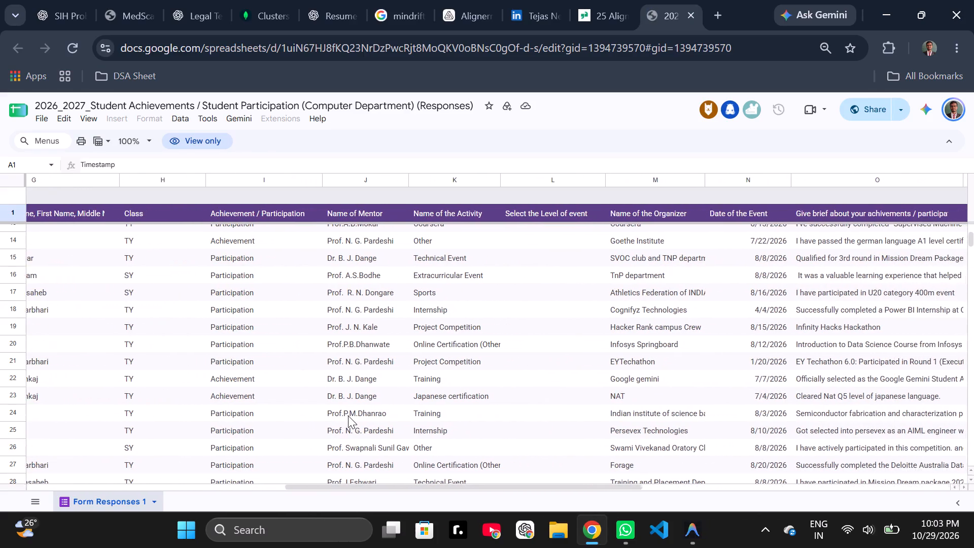
pyautogui.scroll(5, 348, 416)
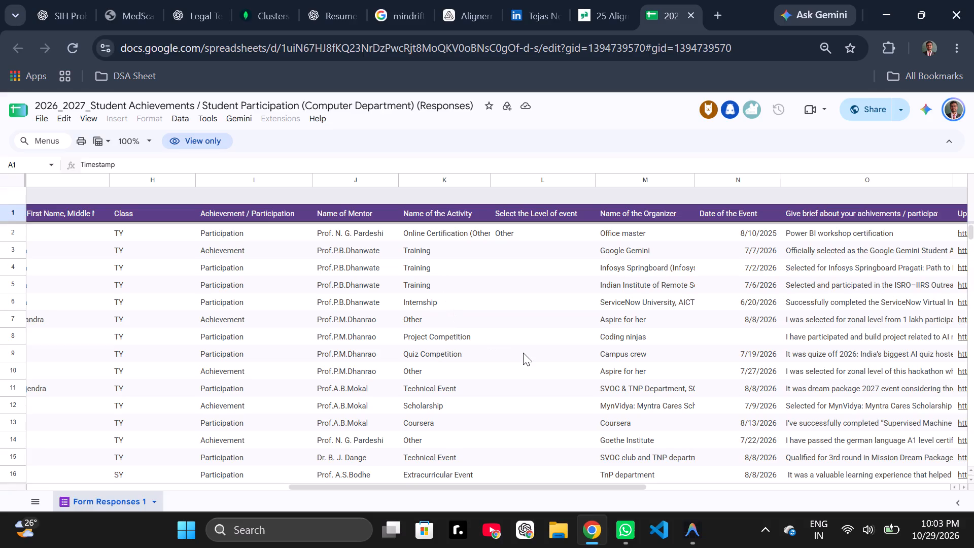
pyautogui.hscroll(-9, 523, 353)
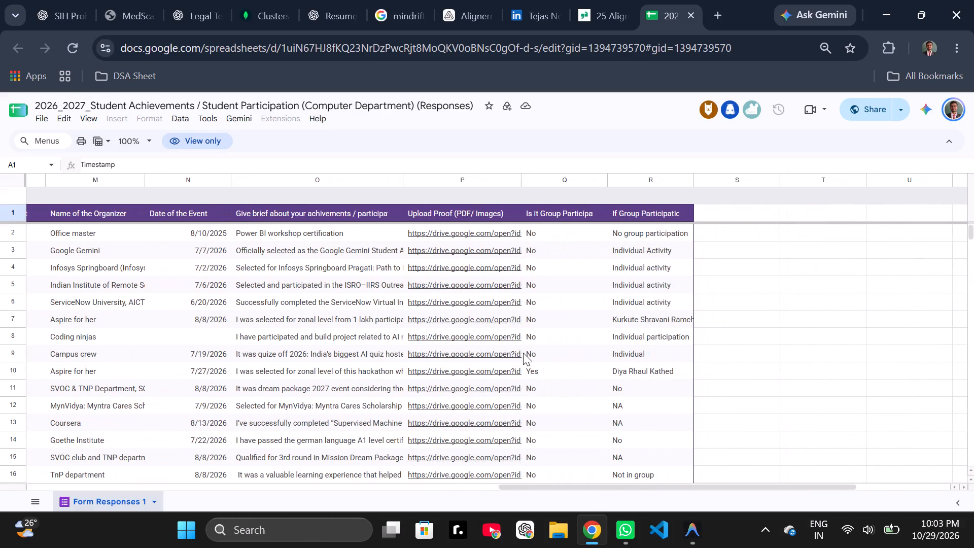
pyautogui.hscroll(10, 523, 353)
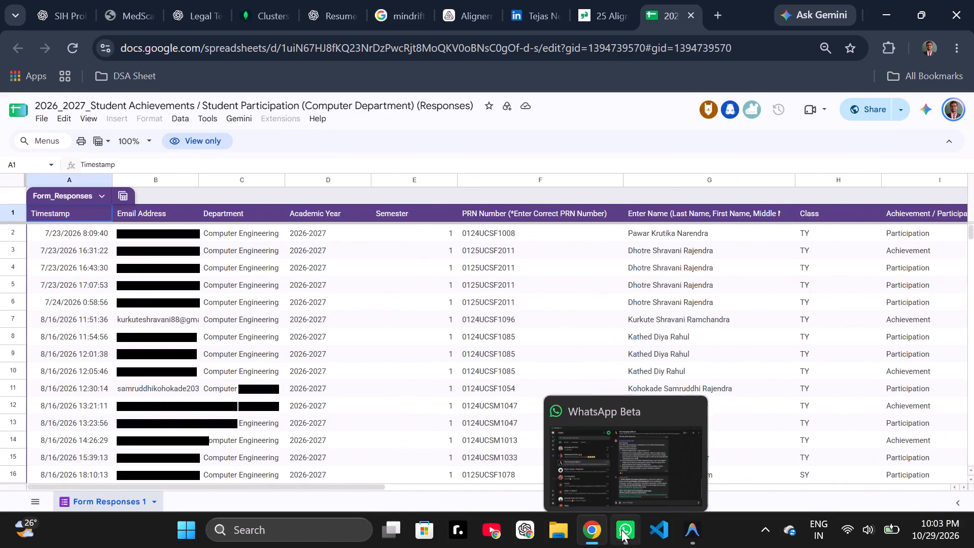
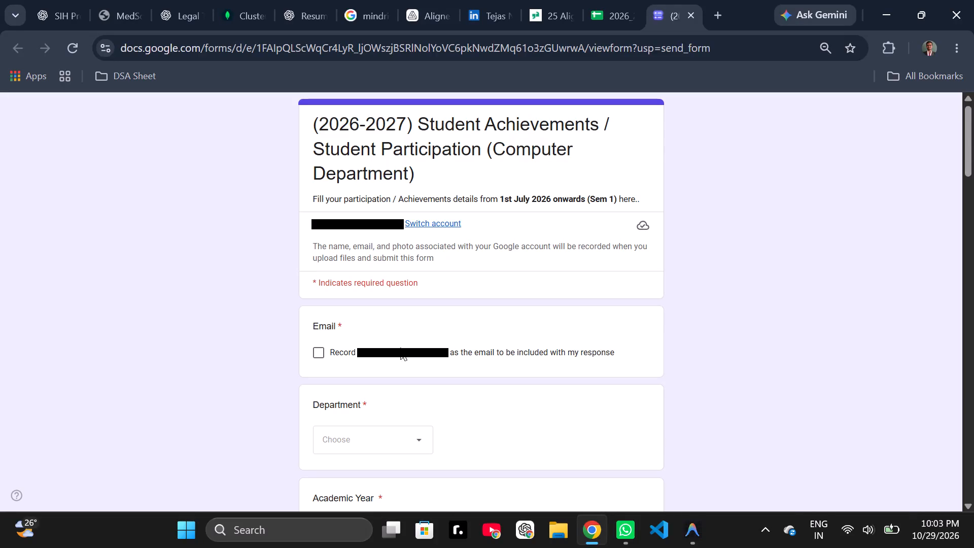
# Agree to have the signed-in account's email recorded with the student achievements form response.
pyautogui.click(316, 347)
pyautogui.scroll(-1, 366, 433)
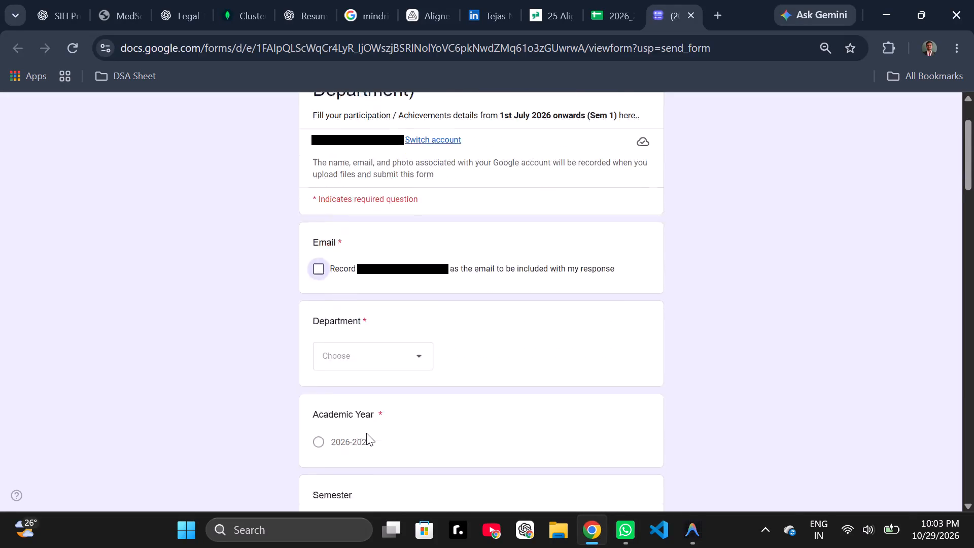
pyautogui.scroll(-1, 366, 433)
pyautogui.click(321, 234)
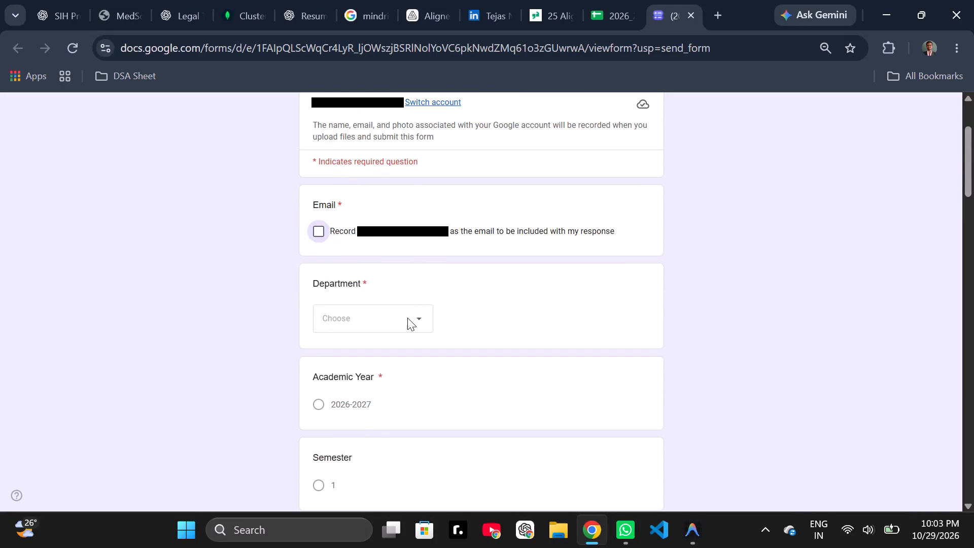
# Set the Department question to Computer Engineering.
pyautogui.click(407, 318)
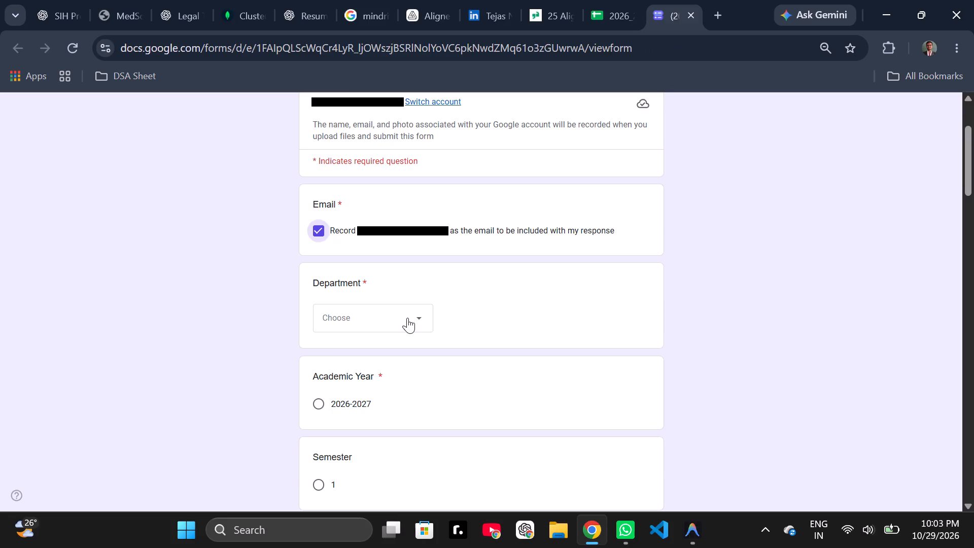
pyautogui.click(407, 318)
pyautogui.click(385, 343)
pyautogui.scroll(-1, 385, 343)
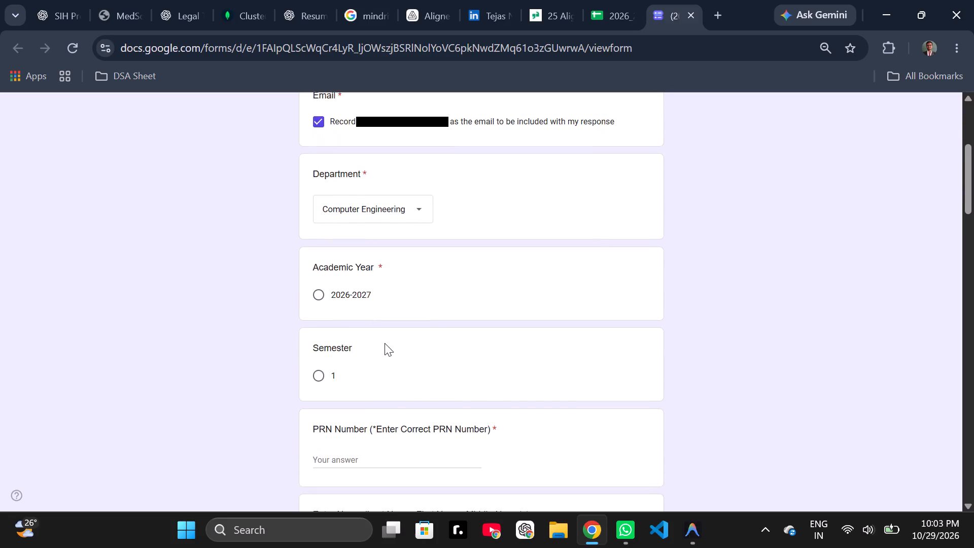
# Set the academic year to 2026-2027 and the semester to 1.
pyautogui.click(323, 277)
pyautogui.scroll(-2, 323, 277)
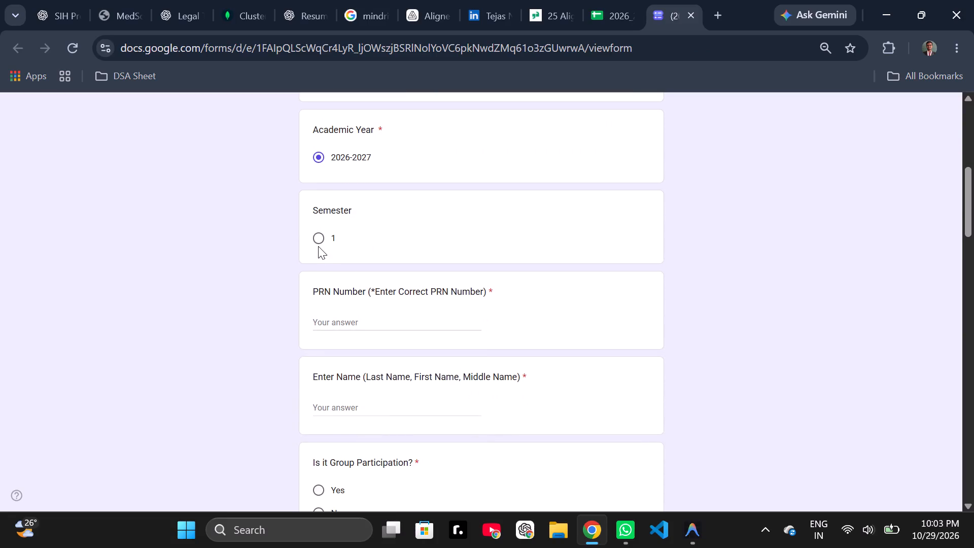
pyautogui.click(318, 246)
pyautogui.click(318, 242)
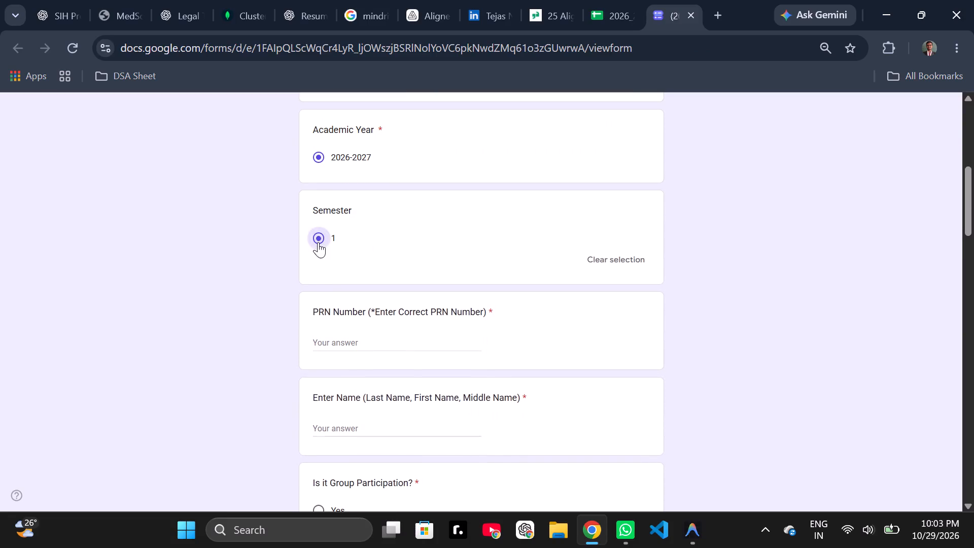
# Enter the student's PRN number in the form.
pyautogui.click(341, 334)
pyautogui.click(345, 350)
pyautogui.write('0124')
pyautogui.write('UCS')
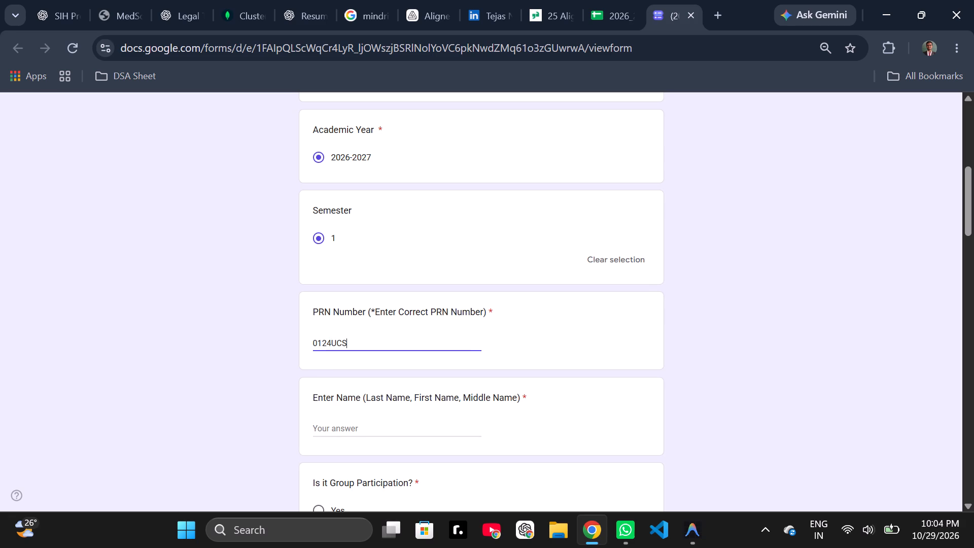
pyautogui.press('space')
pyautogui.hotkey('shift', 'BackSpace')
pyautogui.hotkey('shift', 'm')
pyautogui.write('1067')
# Enter the student's name in last, first, middle name order.
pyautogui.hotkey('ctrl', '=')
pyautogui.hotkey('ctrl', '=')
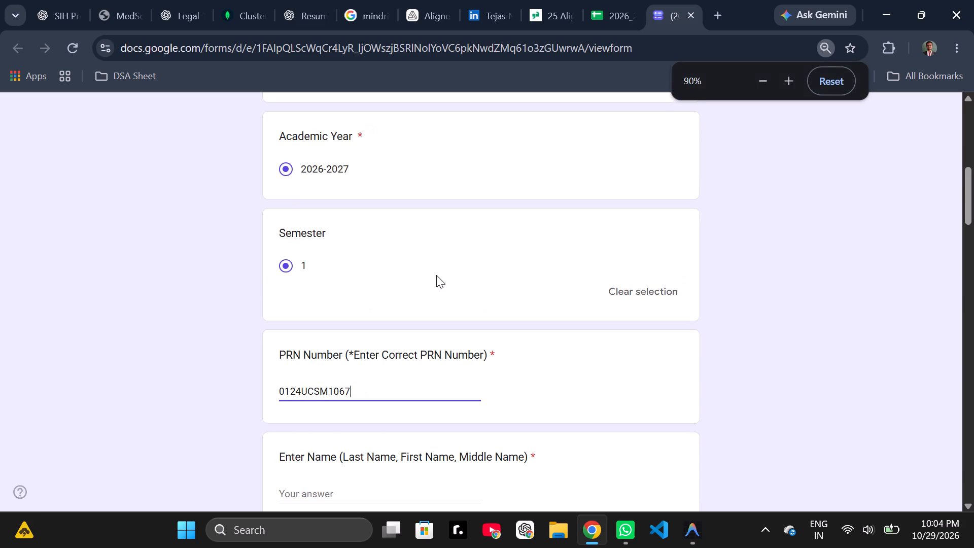
pyautogui.scroll(-1, 369, 337)
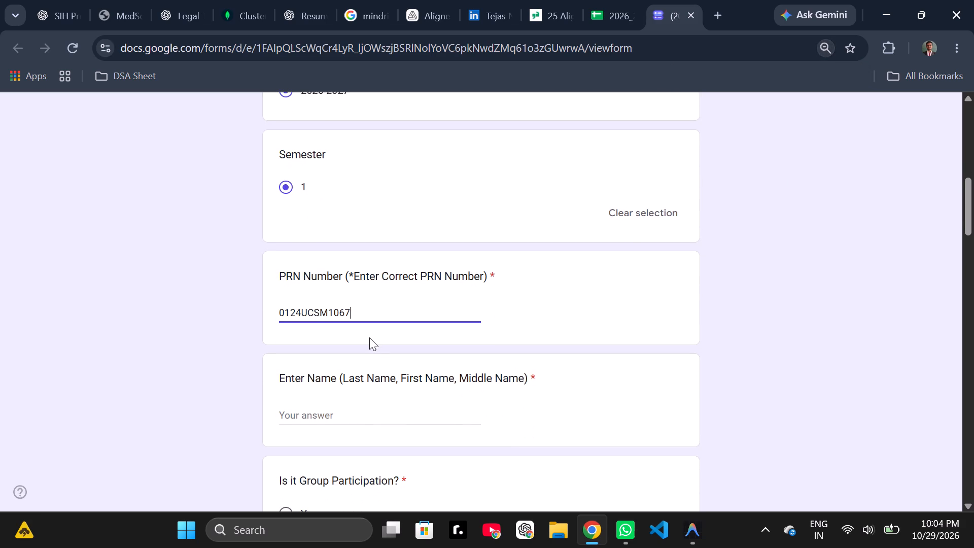
pyautogui.scroll(-2, 369, 337)
pyautogui.click(330, 288)
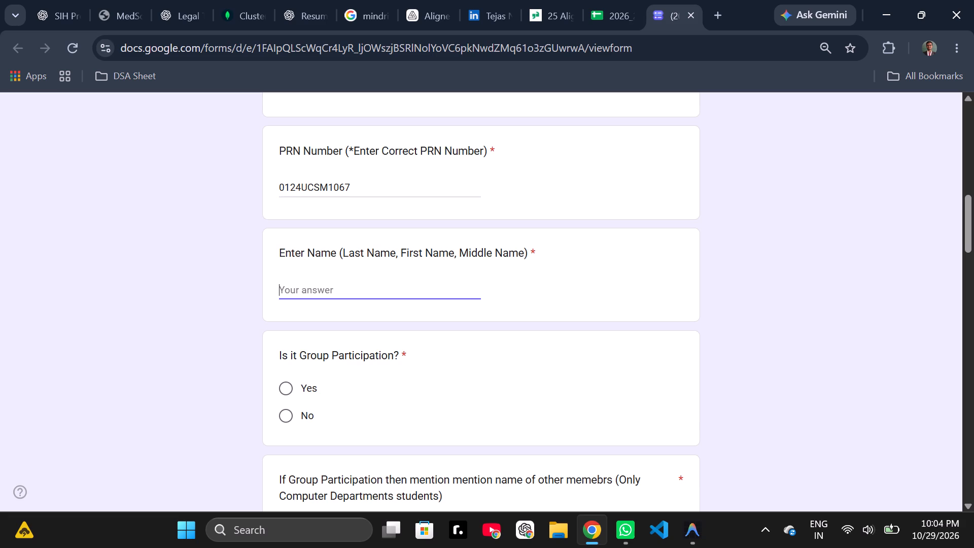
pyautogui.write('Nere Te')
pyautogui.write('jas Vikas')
# Answer No to group participation and enter NA for the names of other members.
pyautogui.scroll(-2, 330, 288)
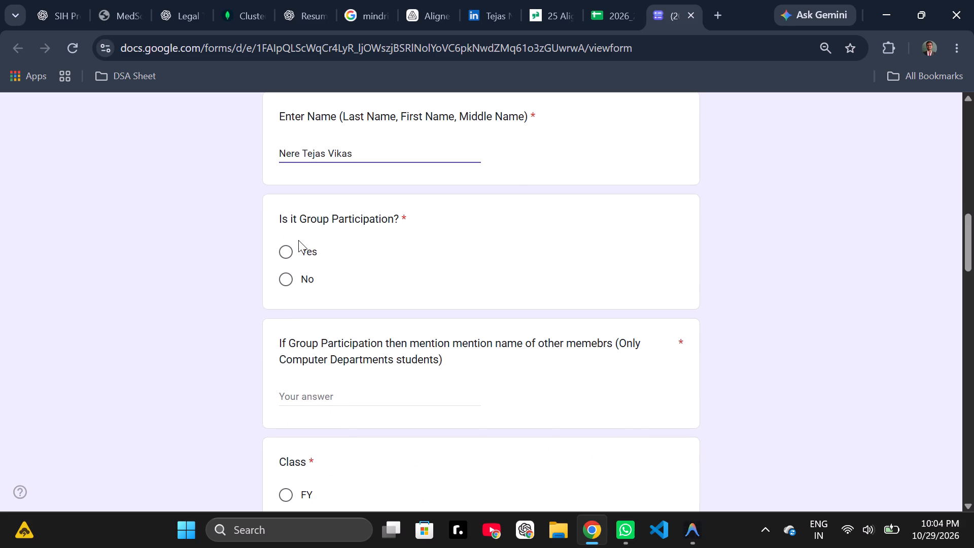
pyautogui.click(287, 276)
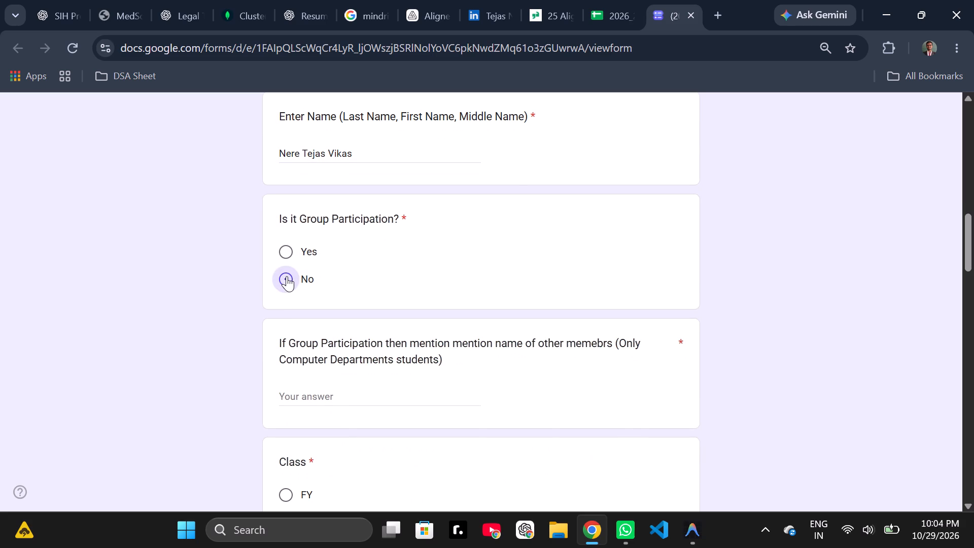
pyautogui.scroll(-2, 367, 342)
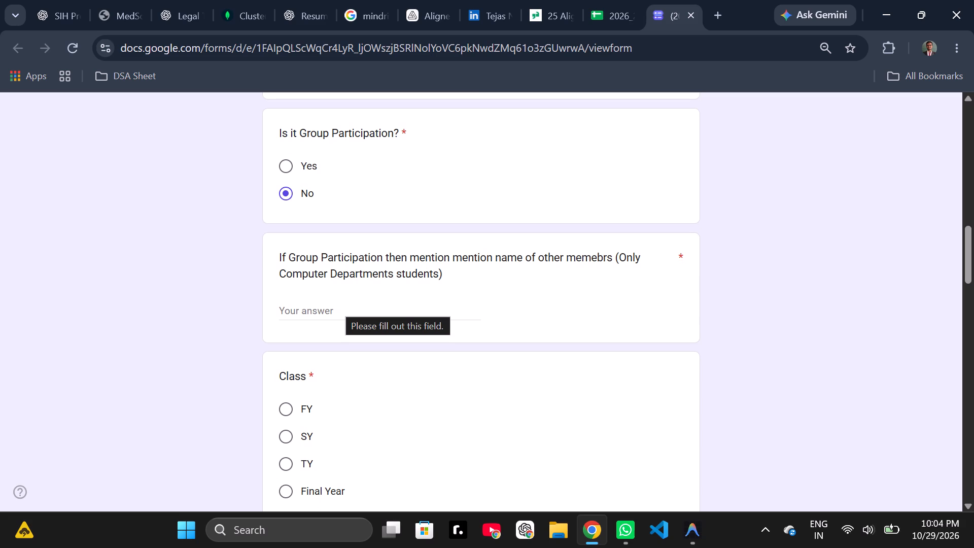
pyautogui.click(341, 311)
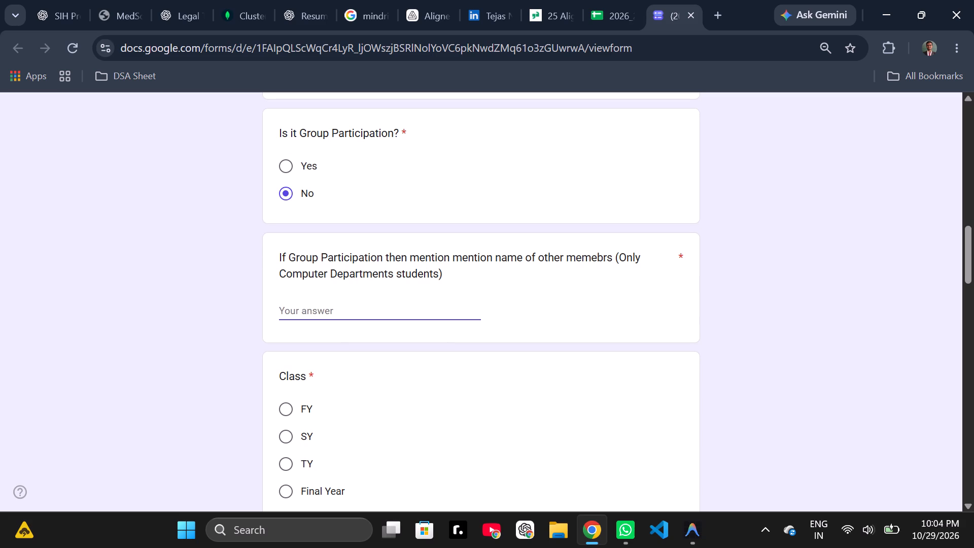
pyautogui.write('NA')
# Set the class to TY and mark the entry as Achievement.
pyautogui.scroll(-2, 372, 361)
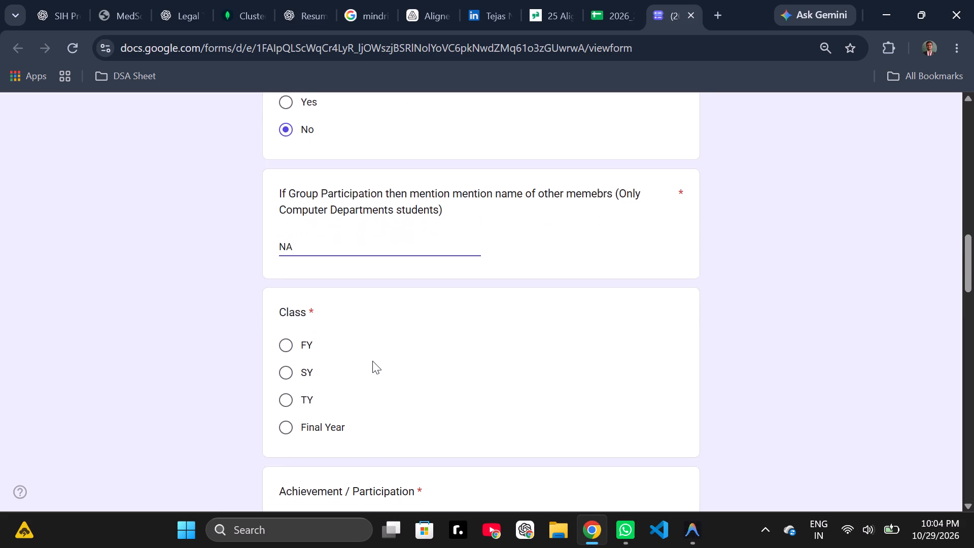
pyautogui.scroll(-1, 372, 361)
pyautogui.click(286, 326)
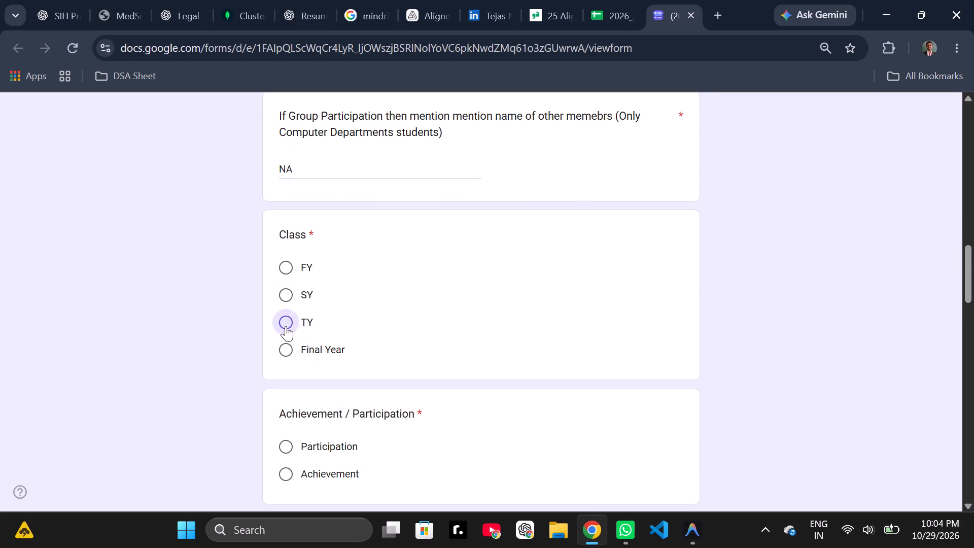
pyautogui.scroll(-2, 286, 326)
pyautogui.click(285, 341)
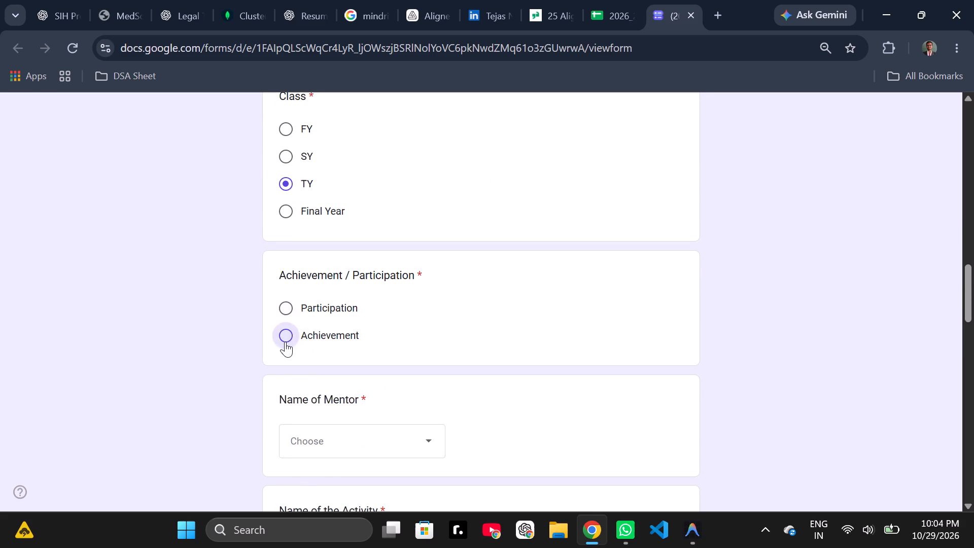
# Select the student's mentor for the Name of Mentor question.
pyautogui.scroll(-2, 285, 341)
pyautogui.click(356, 290)
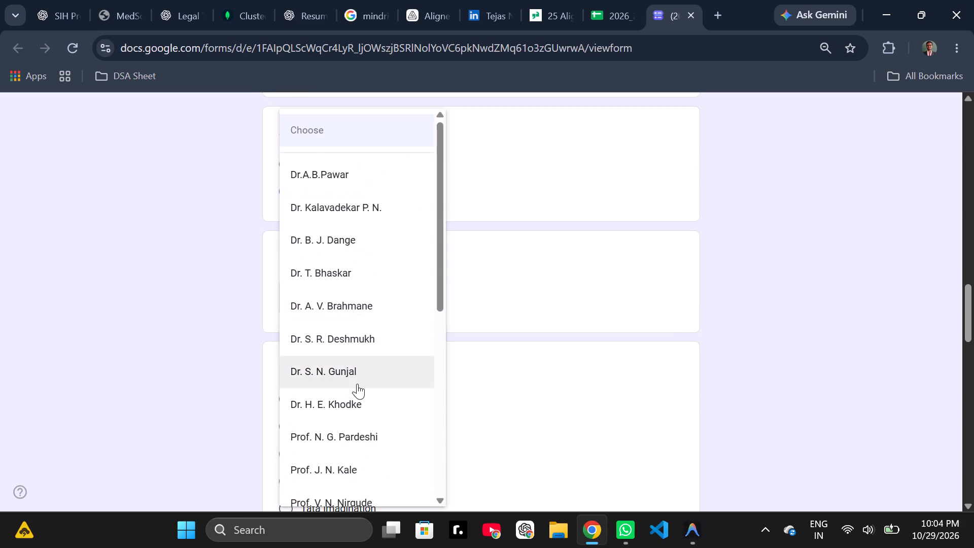
pyautogui.scroll(-6, 357, 384)
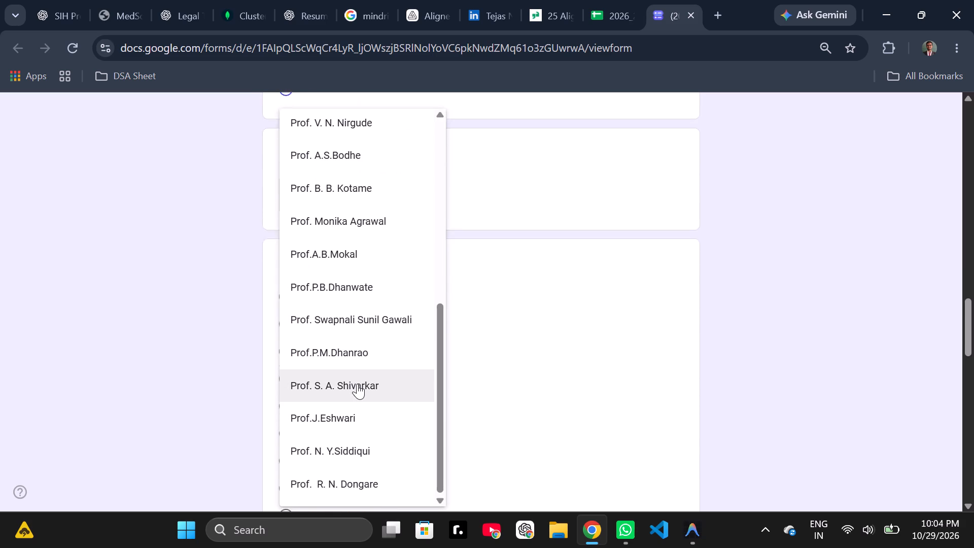
pyautogui.scroll(-1, 357, 384)
pyautogui.scroll(4, 350, 312)
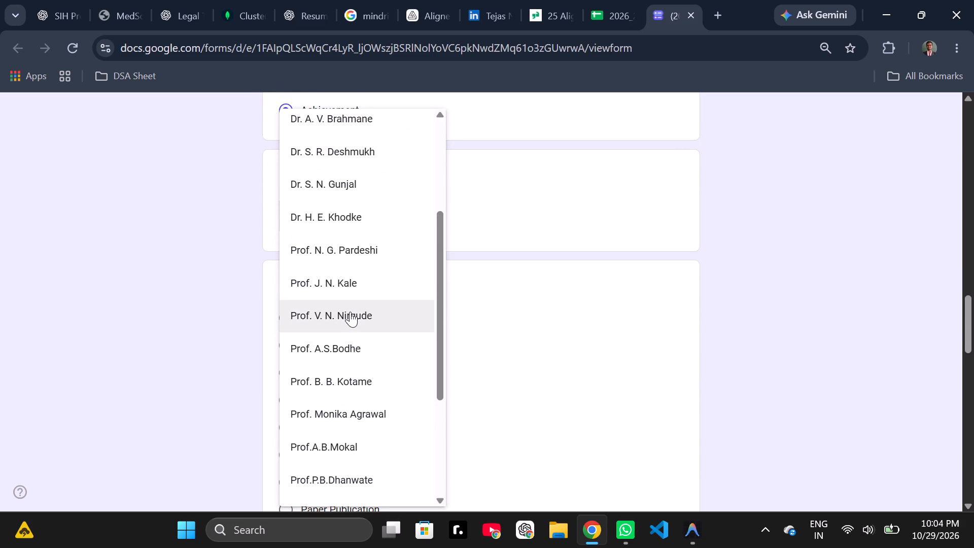
pyautogui.scroll(4, 350, 312)
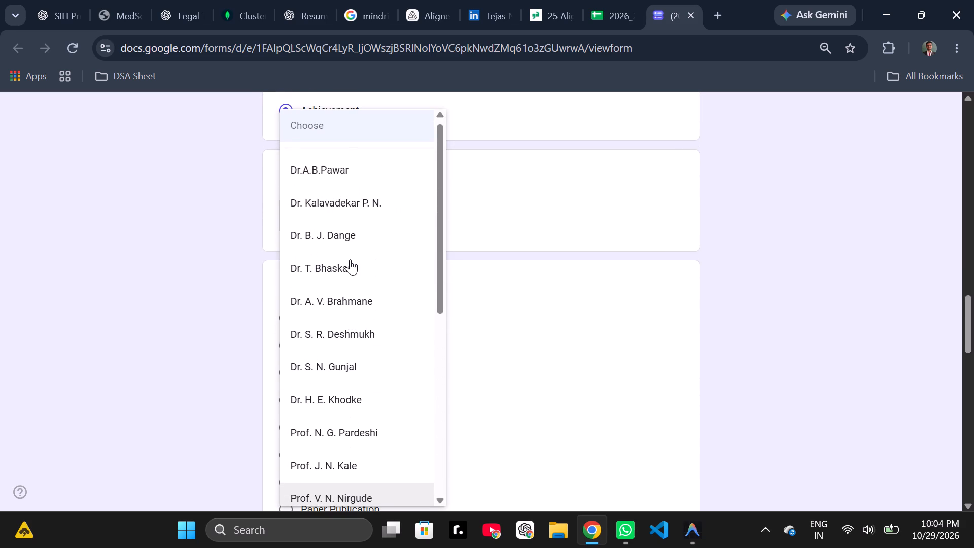
pyautogui.scroll(-3, 349, 401)
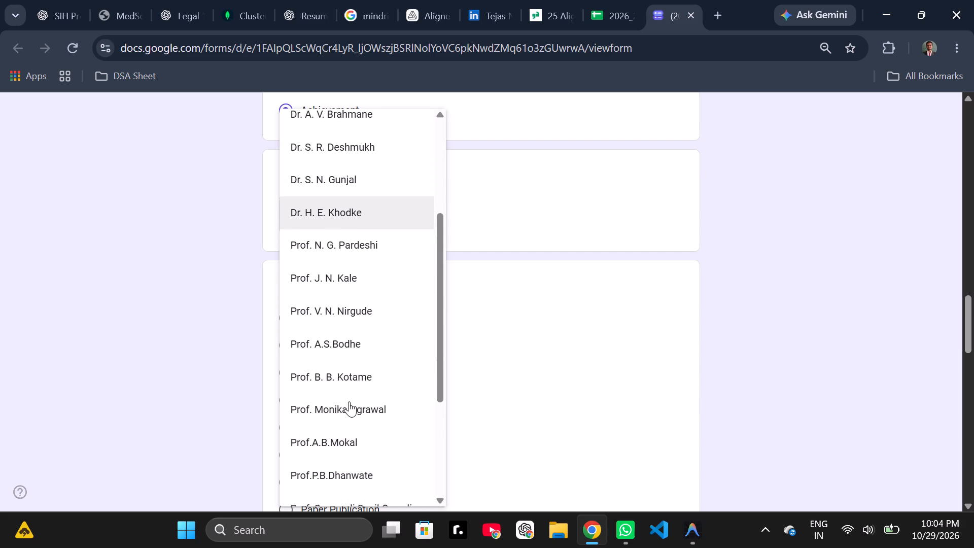
pyautogui.scroll(-4, 349, 401)
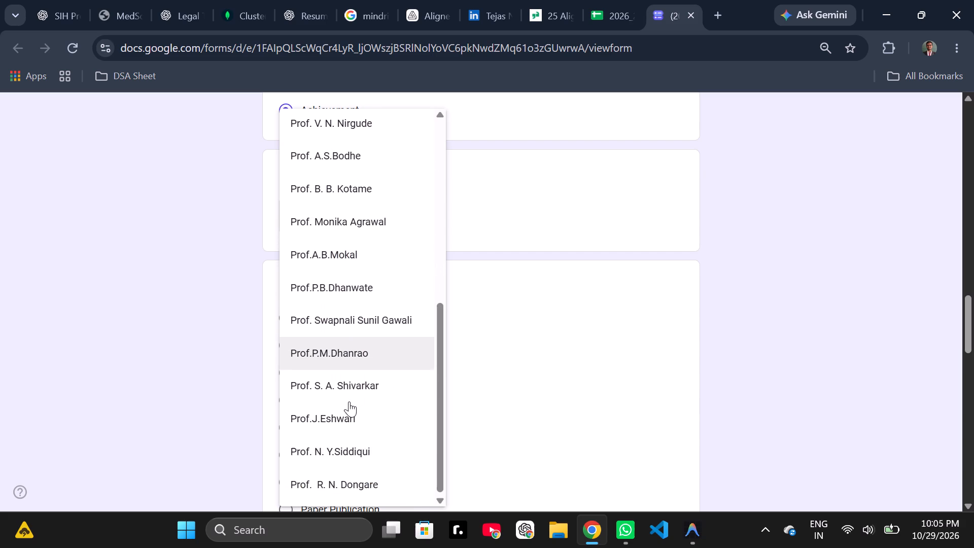
pyautogui.scroll(-1, 349, 401)
pyautogui.click(345, 416)
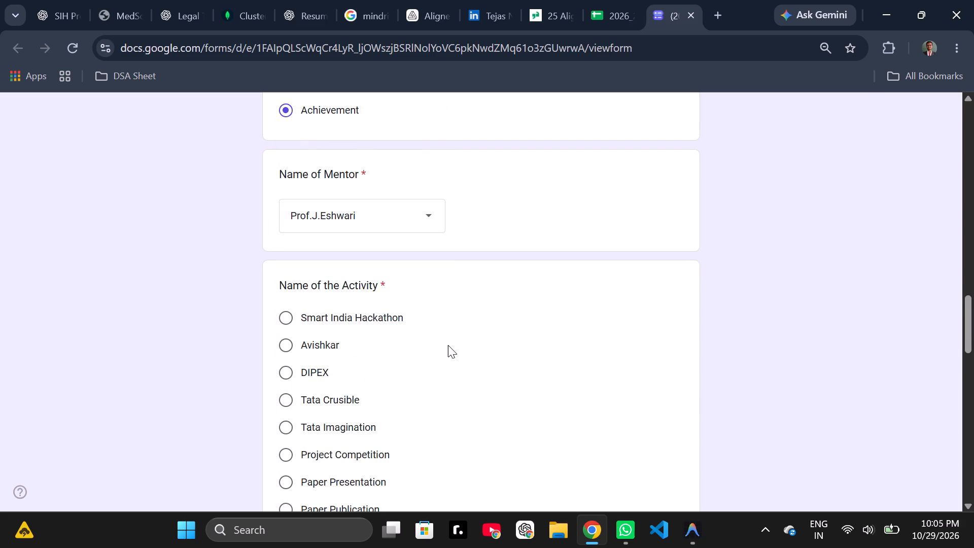
# Answer the Name of the Activity question.
pyautogui.scroll(-2, 448, 345)
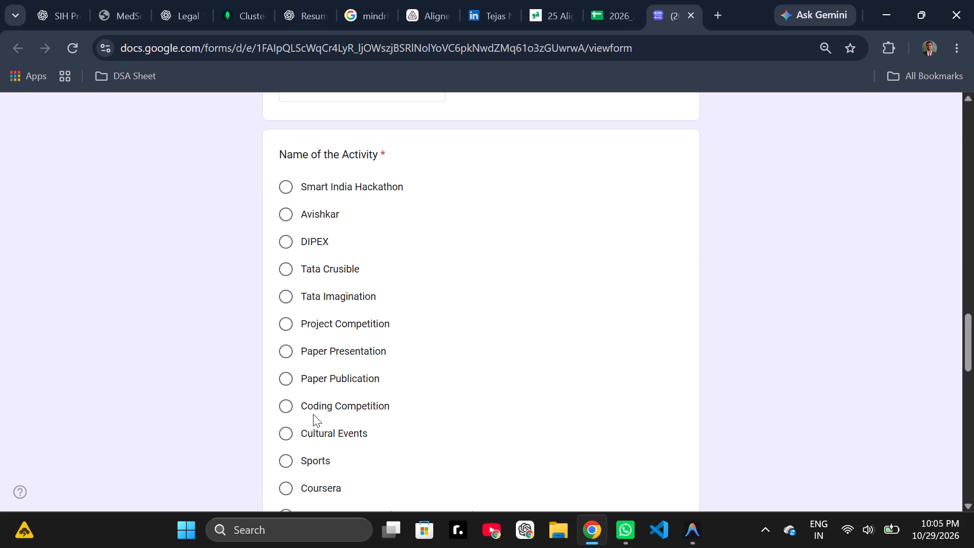
pyautogui.scroll(-3, 312, 433)
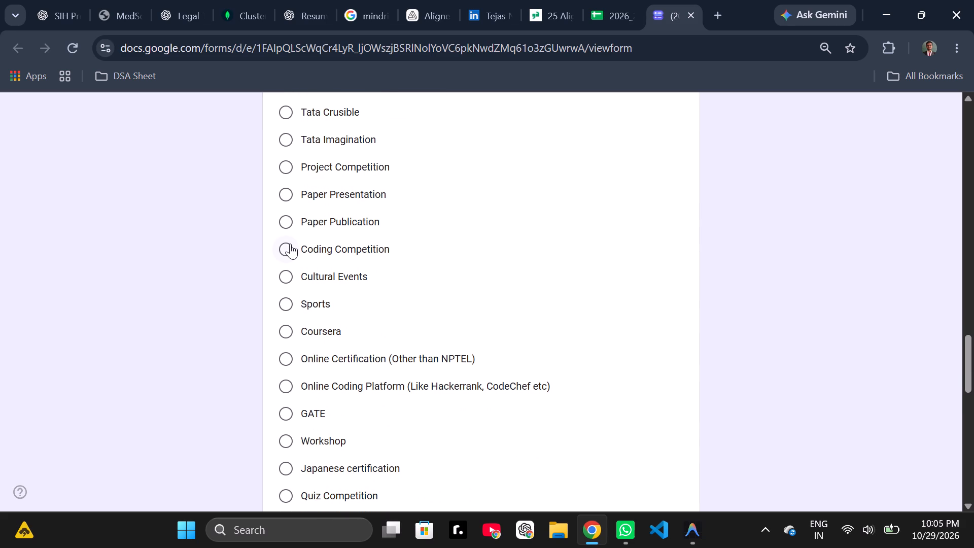
pyautogui.scroll(-4, 290, 244)
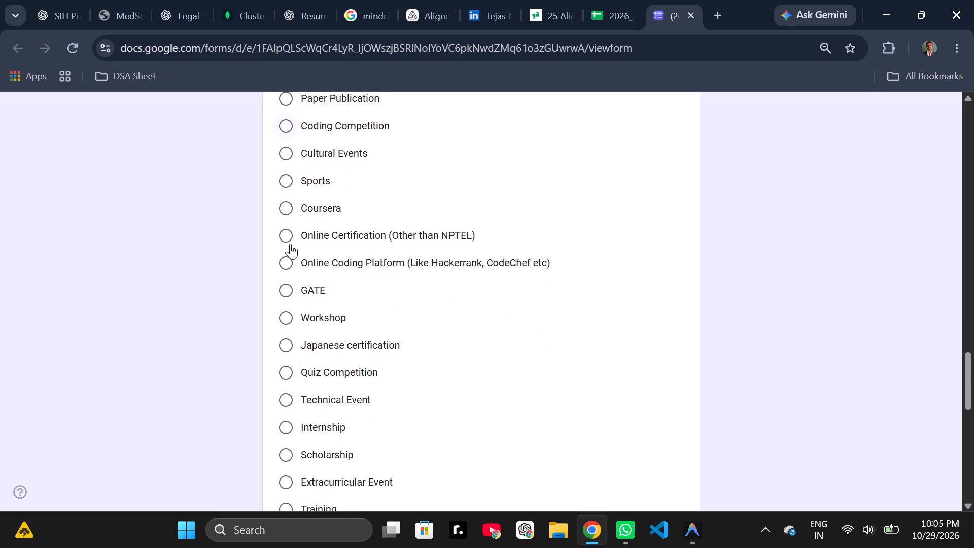
pyautogui.scroll(-1, 290, 244)
pyautogui.scroll(1, 290, 244)
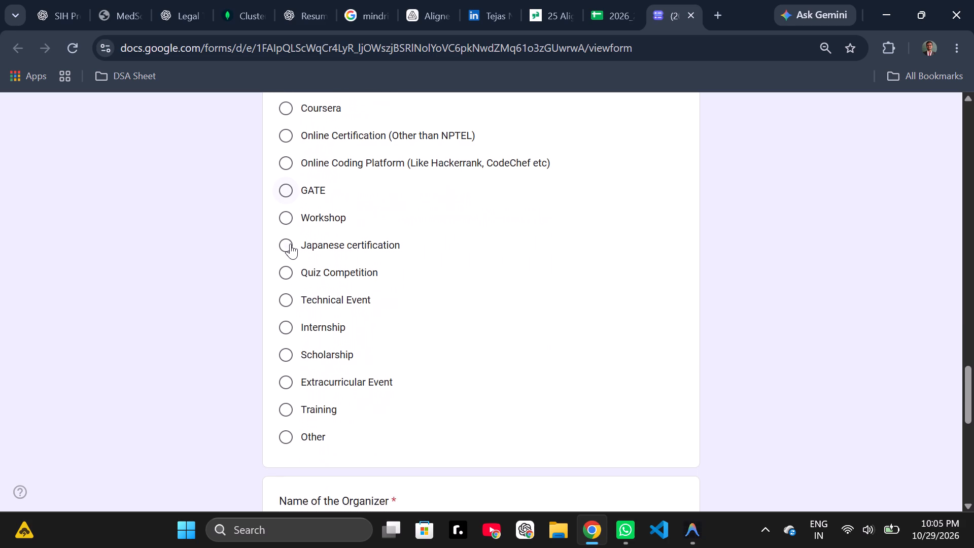
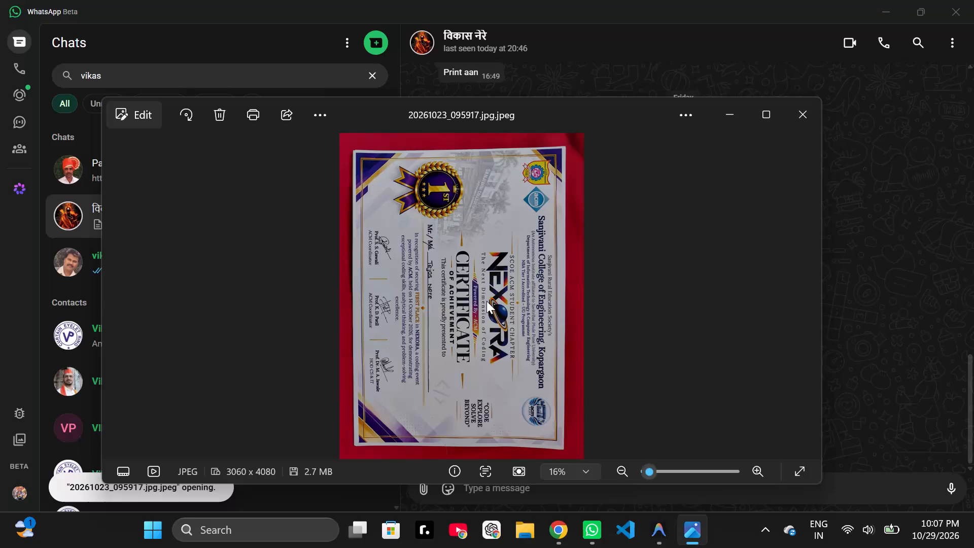
# Examine the NEXORA achievement certificate photo up close for the event, organizer and date details.
pyautogui.keyDown('ctrl'); pyautogui.scroll(4, 486, 301); pyautogui.keyUp('ctrl')
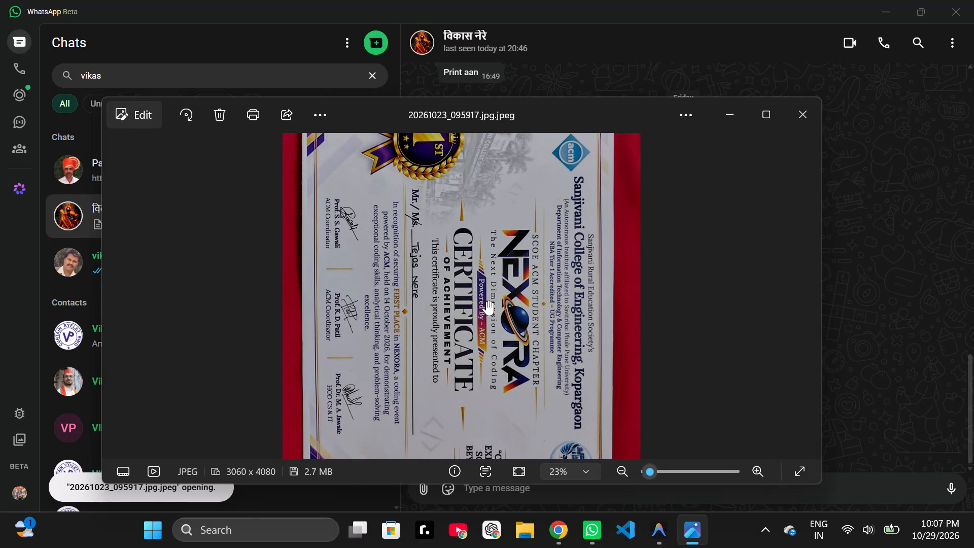
pyautogui.keyDown('ctrl'); pyautogui.scroll(-1, 466, 288); pyautogui.keyUp('ctrl')
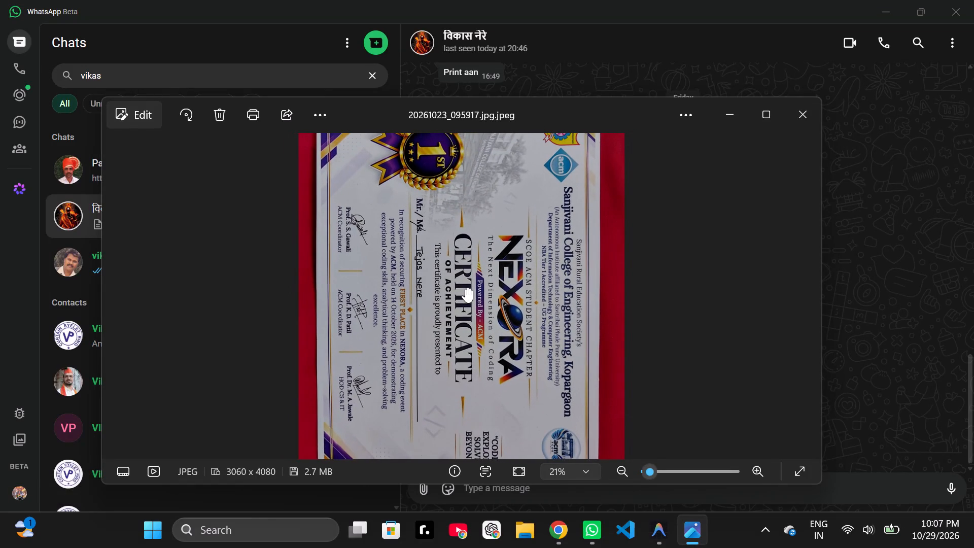
pyautogui.keyDown('ctrl'); pyautogui.scroll(-1, 466, 288); pyautogui.keyUp('ctrl')
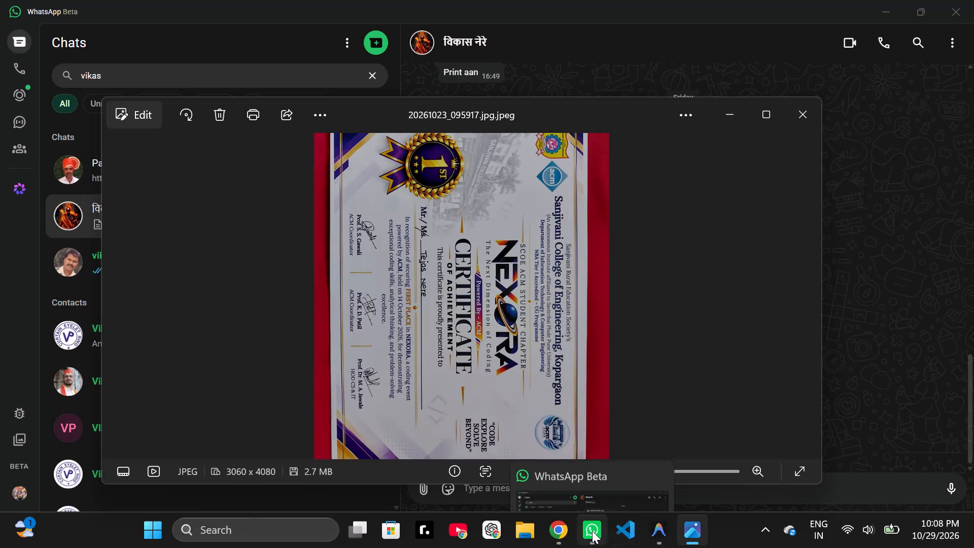
# Back in the form, enter SCOE ACM Student Chapter as the Name of the Organizer.
pyautogui.click(556, 534)
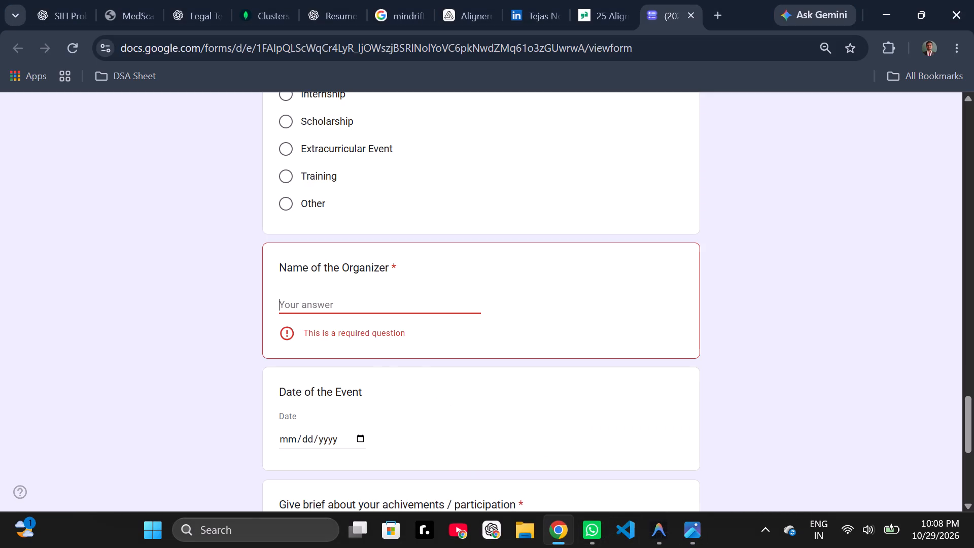
pyautogui.write('SCOE ACM S')
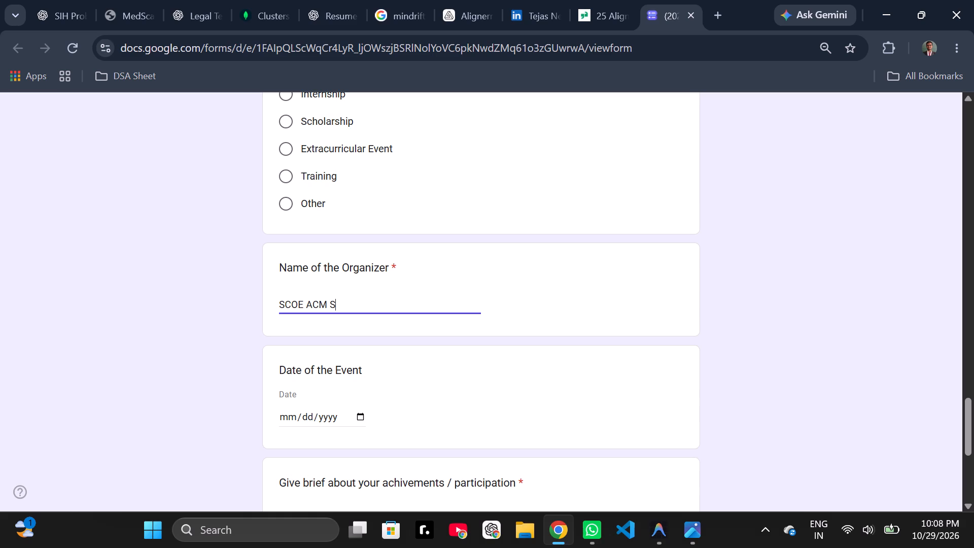
pyautogui.write('tudent Chapter')
pyautogui.press('BackSpace')
pyautogui.press('BackSpace')
pyautogui.press('BackSpace')
pyautogui.press('BackSpace')
pyautogui.press('BackSpace')
pyautogui.press('BackSpace')
pyautogui.press('BackSpace')
pyautogui.press('BackSpace')
pyautogui.press('BackSpace')
pyautogui.press('BackSpace')
pyautogui.press('BackSpace')
pyautogui.press('BackSpace')
pyautogui.press('BackSpace')
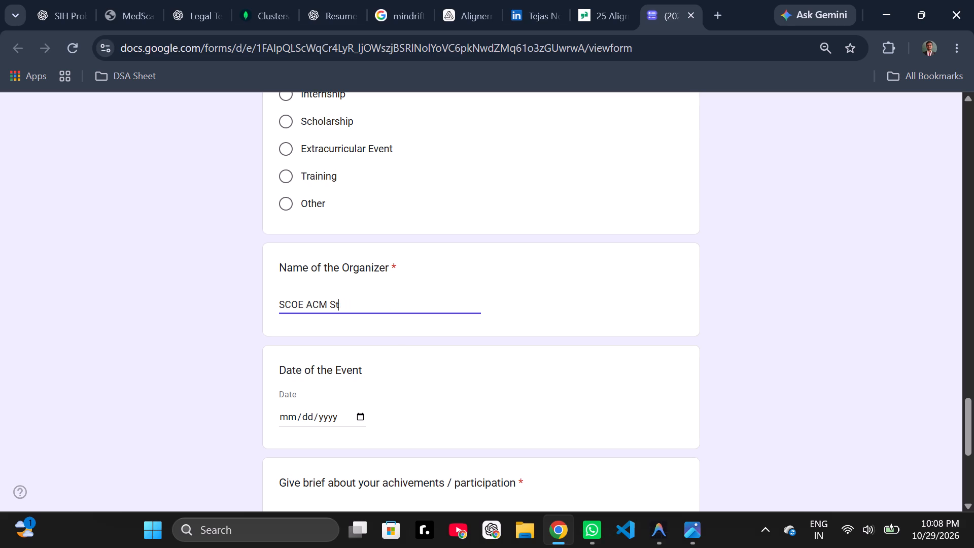
pyautogui.press('BackSpace')
pyautogui.write('tudent Chapter')
# Set the Date of the Event to 10/14/2026.
pyautogui.scroll(-2, 387, 379)
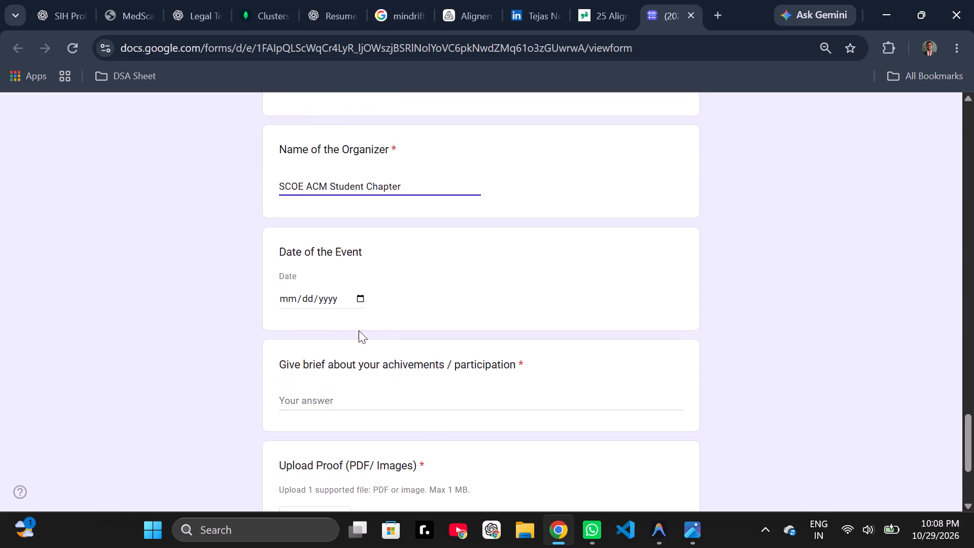
pyautogui.click(366, 293)
pyautogui.click(361, 293)
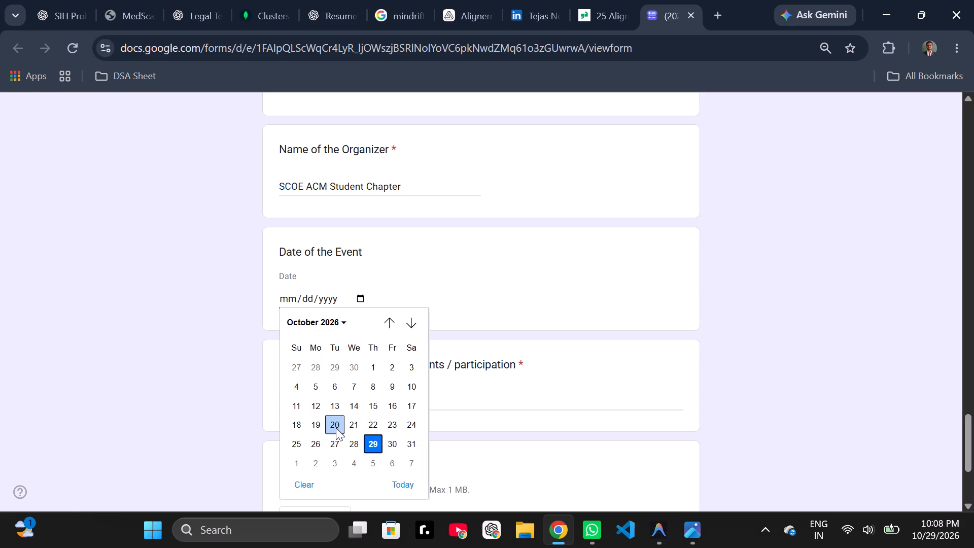
pyautogui.click(355, 405)
# Copy the question text "Give brief about your achivements / participation" from the form.
pyautogui.scroll(-1, 440, 282)
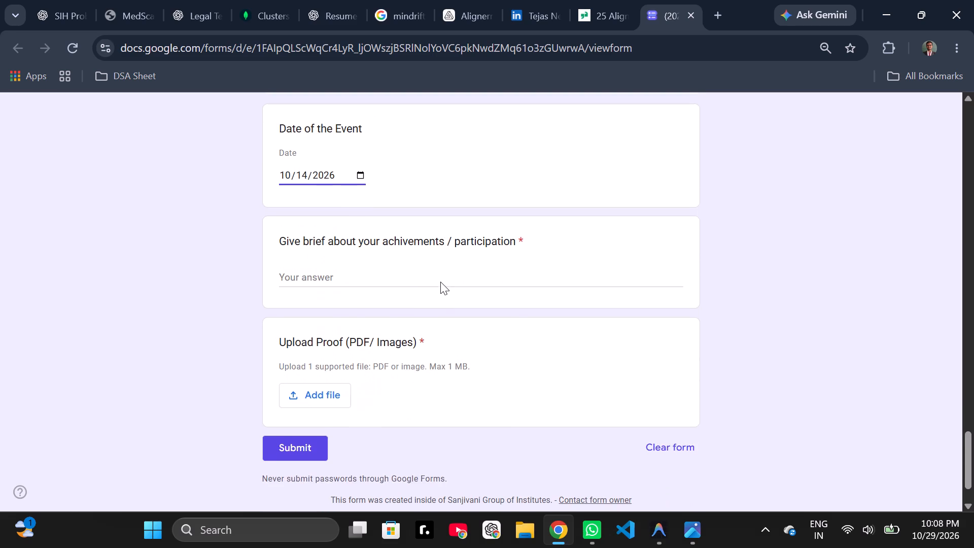
pyautogui.click(327, 263)
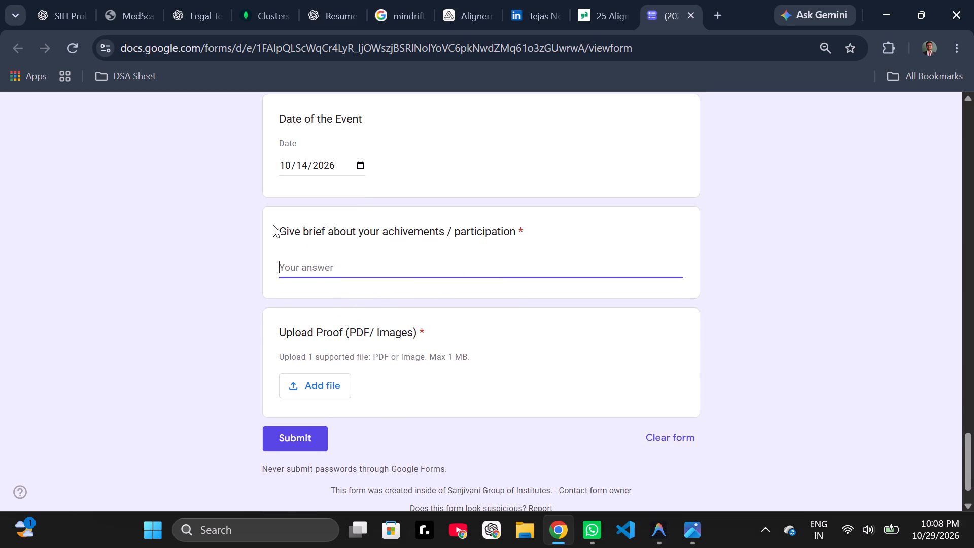
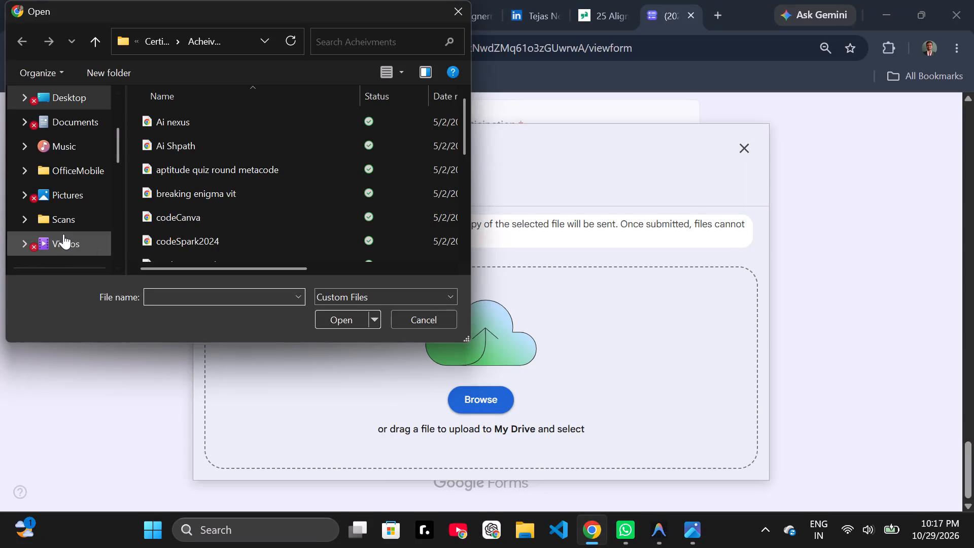
# Upload the nexora image from the Downloads folder as the proof file for the achievement.
pyautogui.scroll(-1, 56, 161)
pyautogui.click(72, 237)
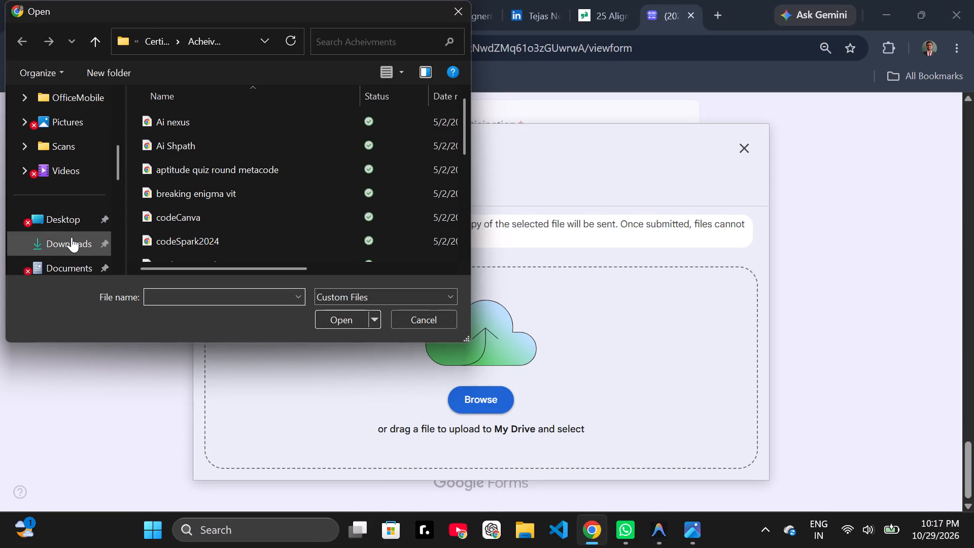
pyautogui.click(169, 141)
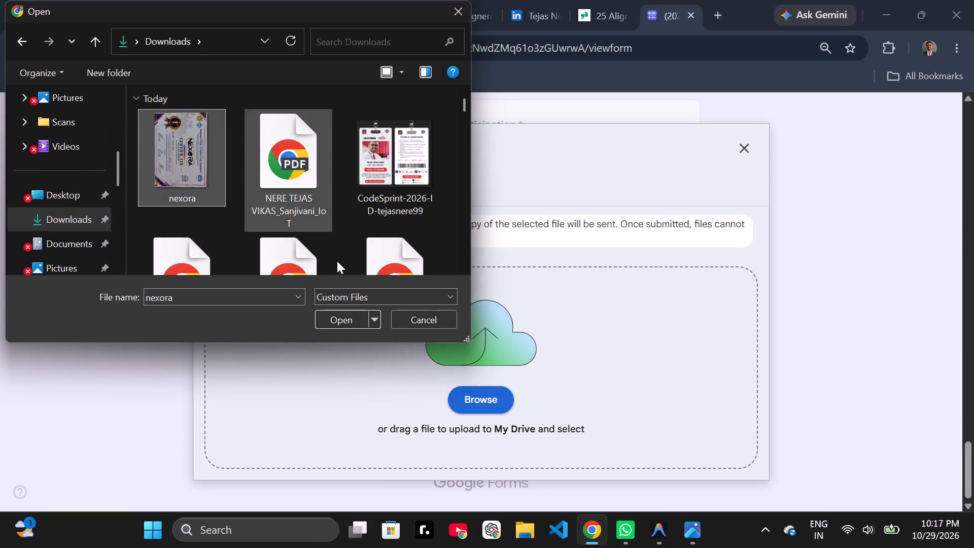
pyautogui.click(342, 313)
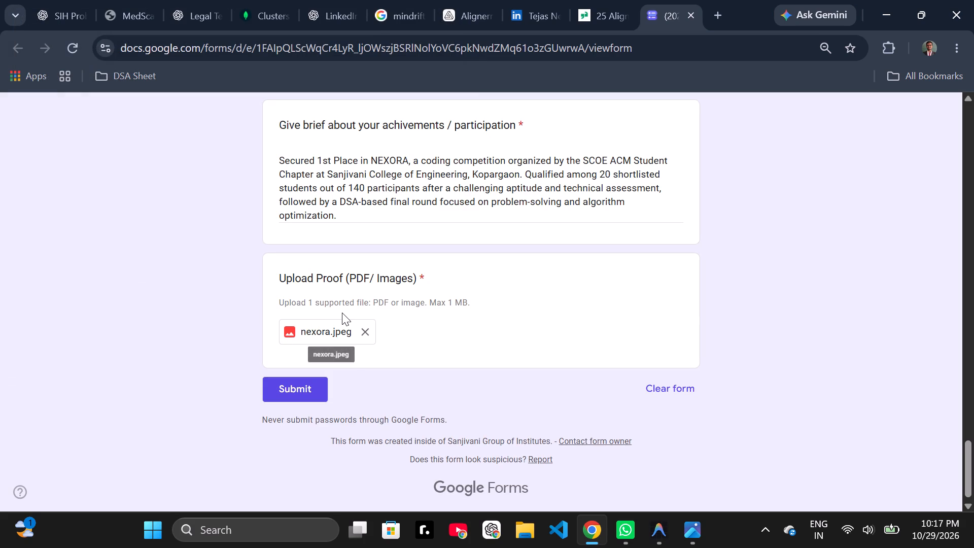
# Review the filled-in answers and the nexora.jpeg proof, and submit the 2026-2027 student achievement form.
pyautogui.scroll(5, 441, 339)
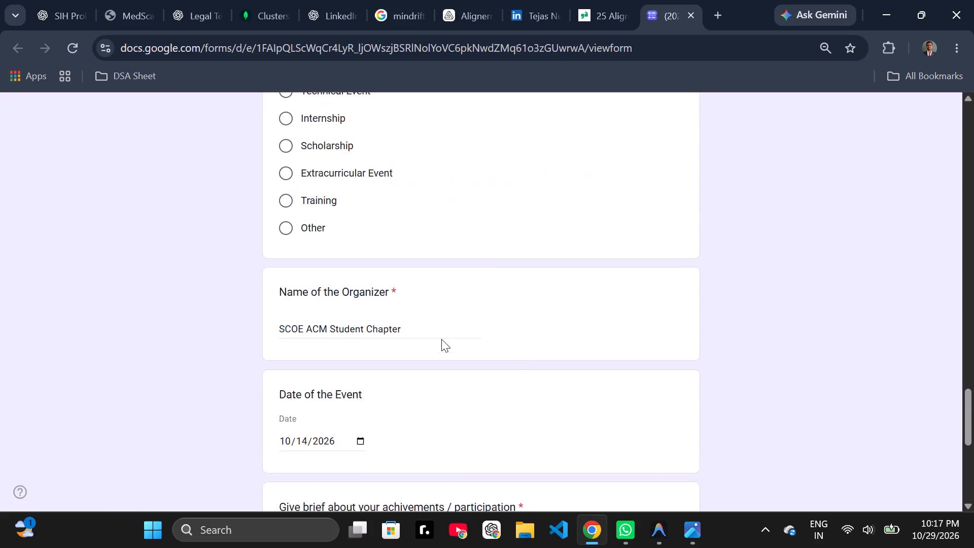
pyautogui.scroll(9, 441, 339)
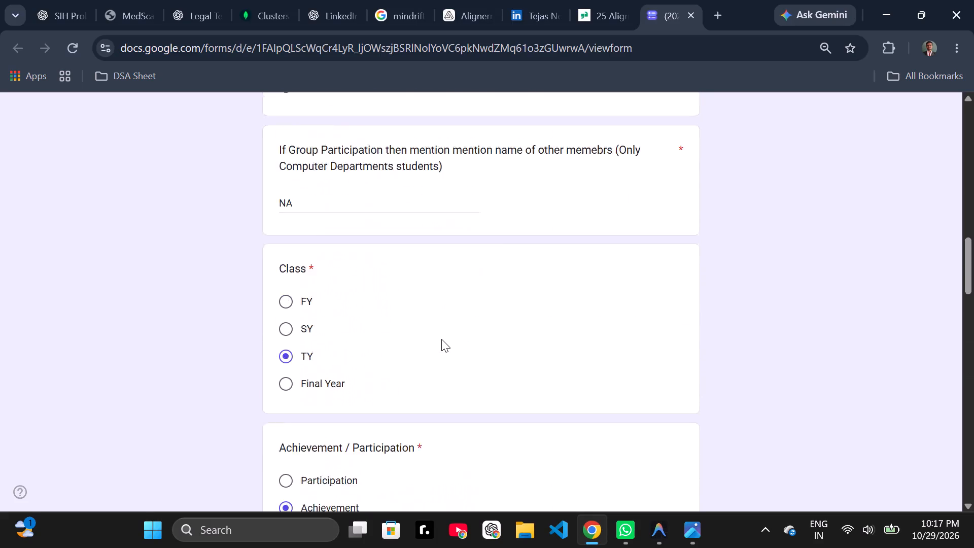
pyautogui.scroll(5, 441, 339)
pyautogui.scroll(-19, 441, 339)
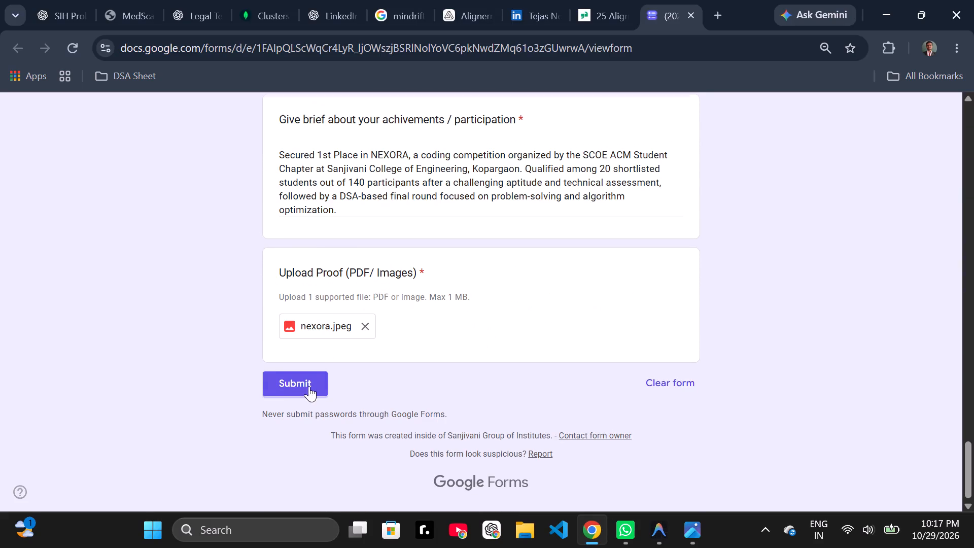
pyautogui.click(285, 394)
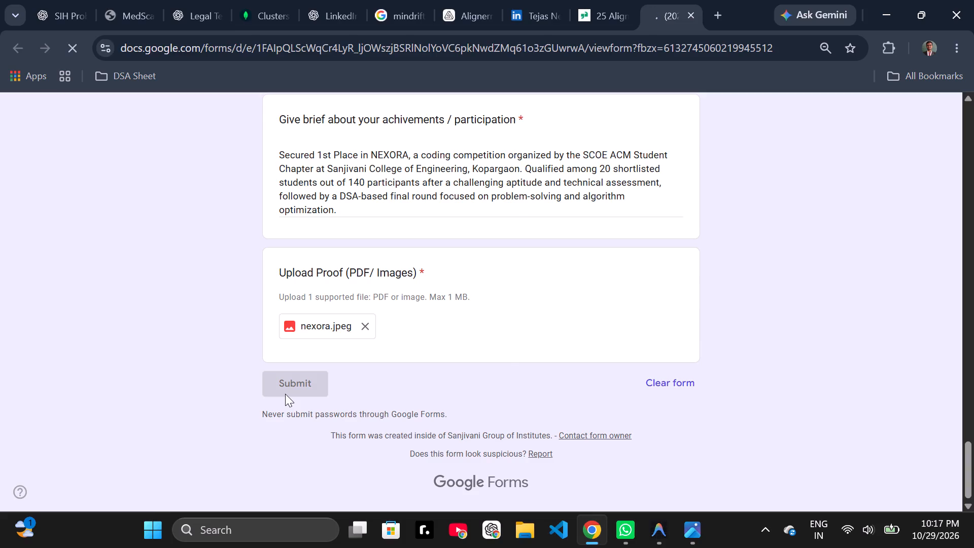
# Start another response to the Computer Department student achievement form.
pyautogui.click(319, 257)
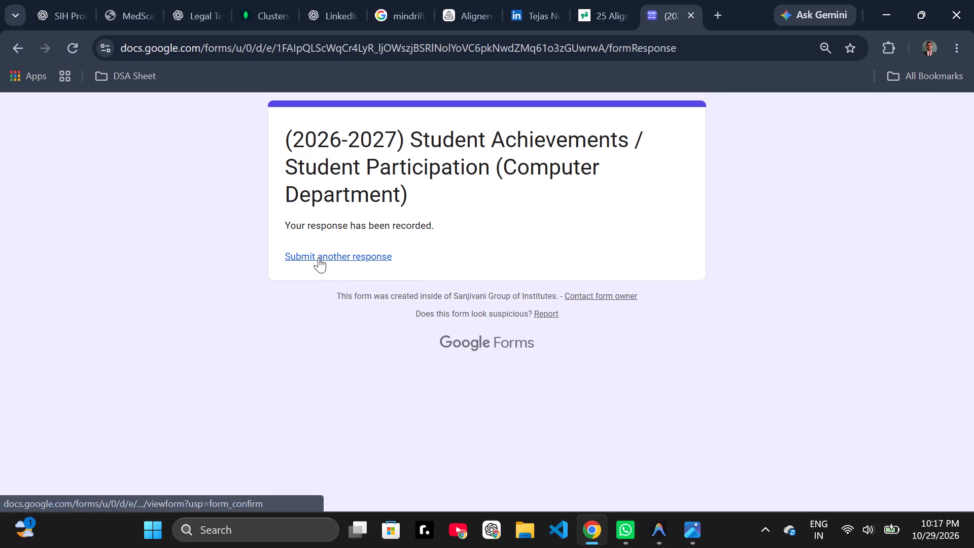
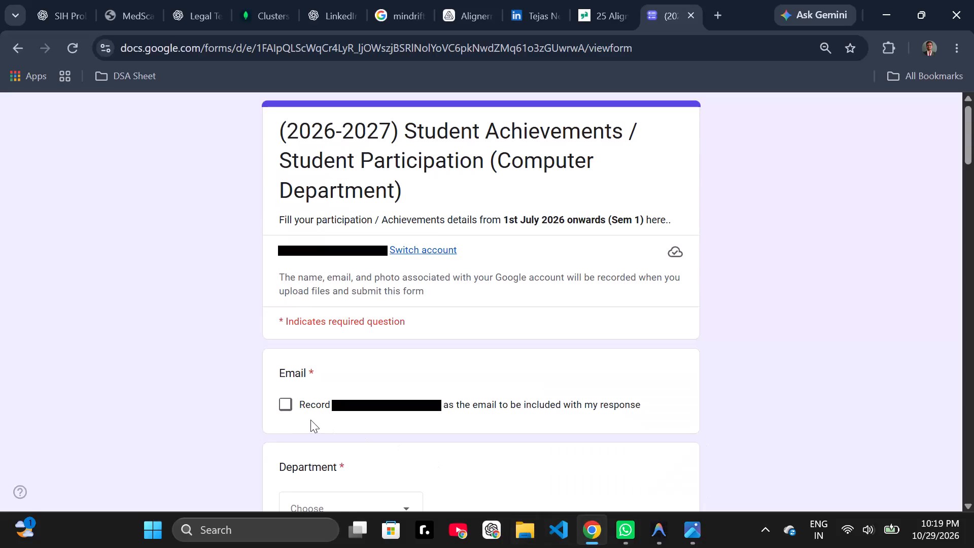
# Include the account email with the response and set the department to Computer Engineering.
pyautogui.click(275, 404)
pyautogui.scroll(-1, 371, 409)
pyautogui.click(366, 401)
pyautogui.click(353, 435)
# Set the academic year to 2026-2027 and the semester to 1.
pyautogui.scroll(-2, 353, 435)
pyautogui.click(288, 354)
pyautogui.scroll(-2, 288, 354)
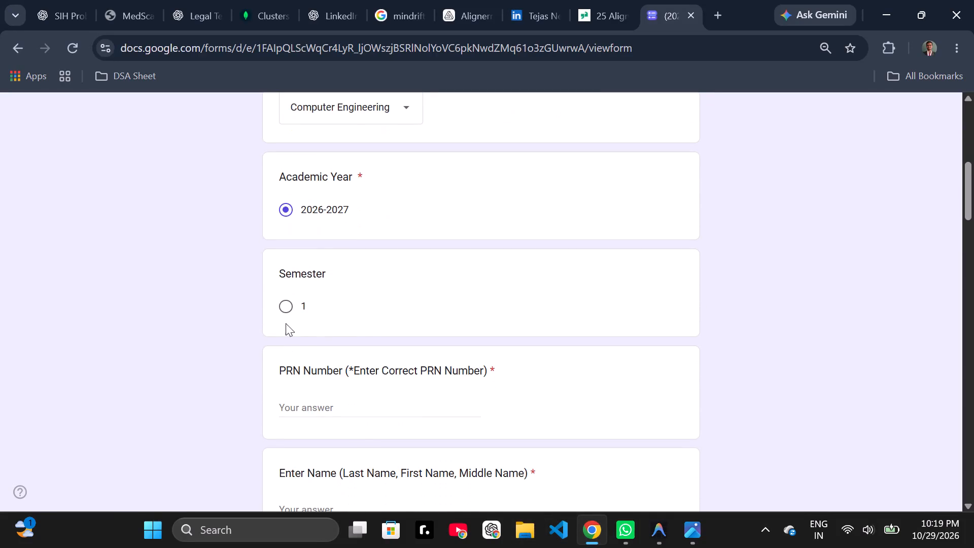
pyautogui.click(286, 314)
pyautogui.click(286, 310)
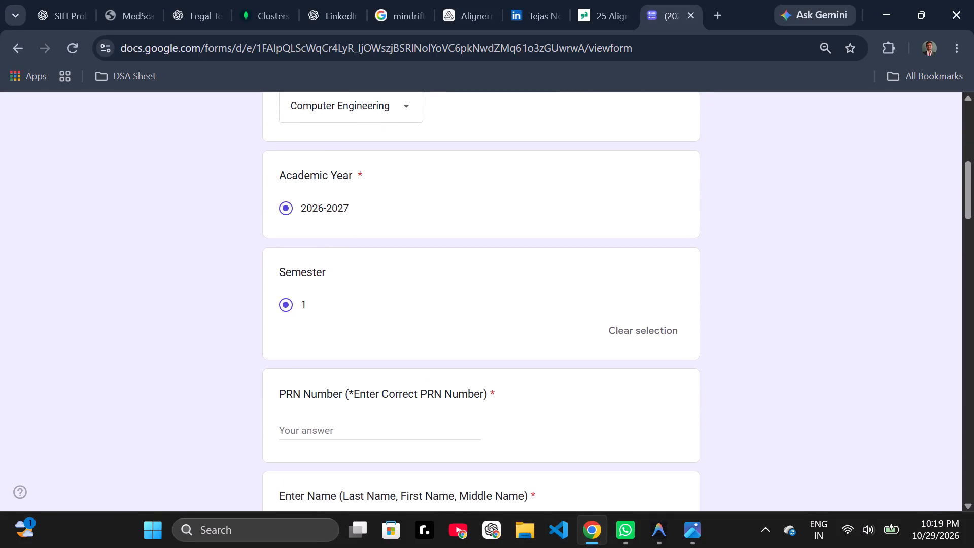
# Enter the student's PRN number in the achievement form.
pyautogui.click(318, 428)
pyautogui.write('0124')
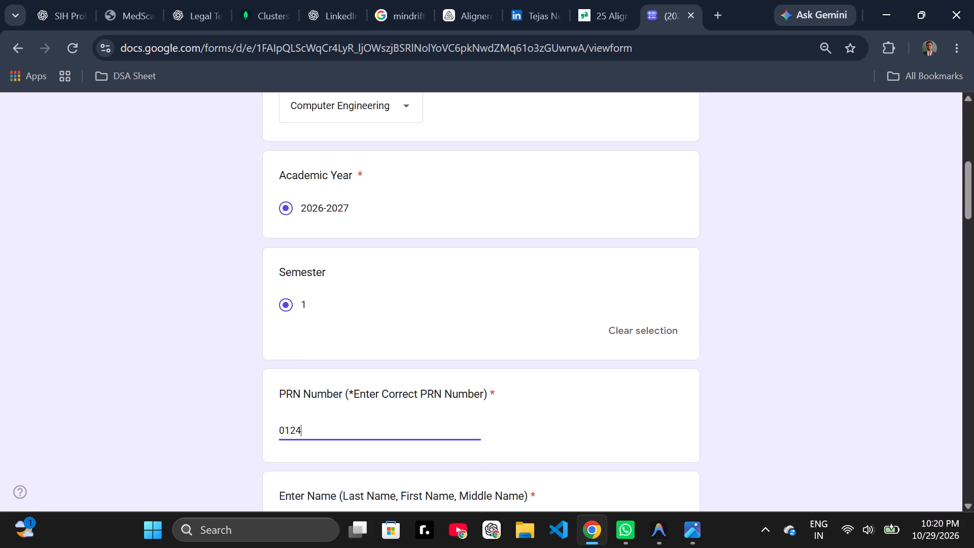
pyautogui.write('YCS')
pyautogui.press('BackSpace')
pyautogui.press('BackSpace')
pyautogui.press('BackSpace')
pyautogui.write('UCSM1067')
# Enter the student's full name in last, first, middle order.
pyautogui.scroll(-2, 318, 428)
pyautogui.click(304, 358)
pyautogui.click(305, 360)
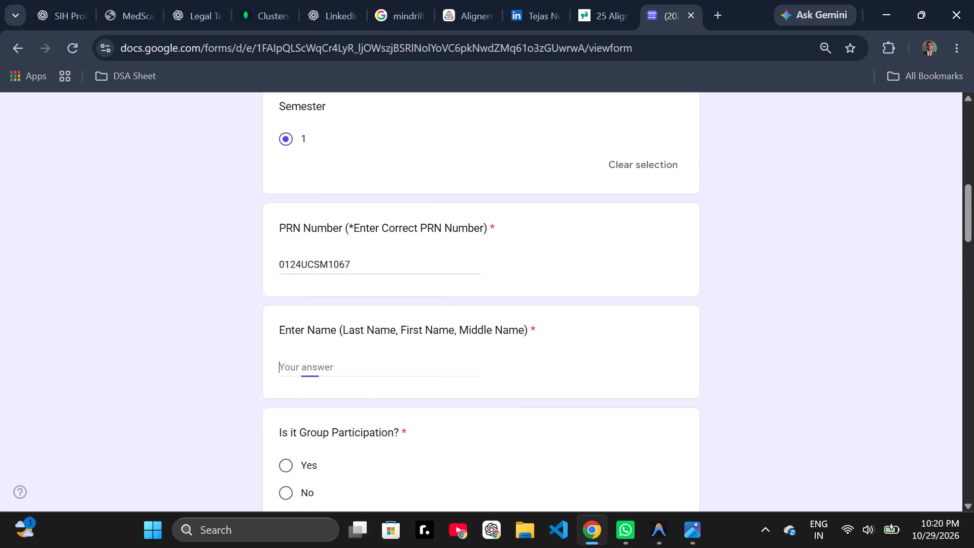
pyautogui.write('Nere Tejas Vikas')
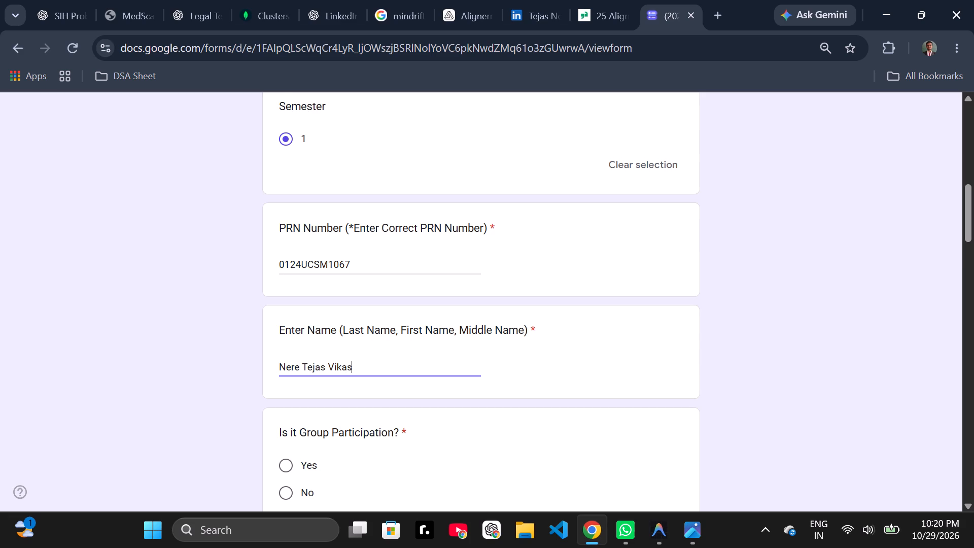
# Answer No to group participation and enter NA for the names of other members.
pyautogui.scroll(-2, 305, 360)
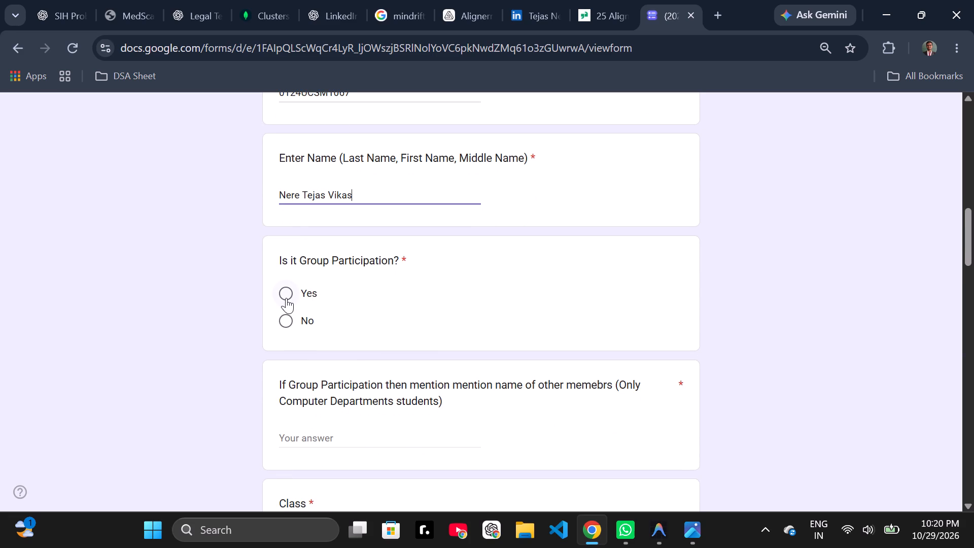
pyautogui.click(286, 321)
pyautogui.scroll(-2, 286, 321)
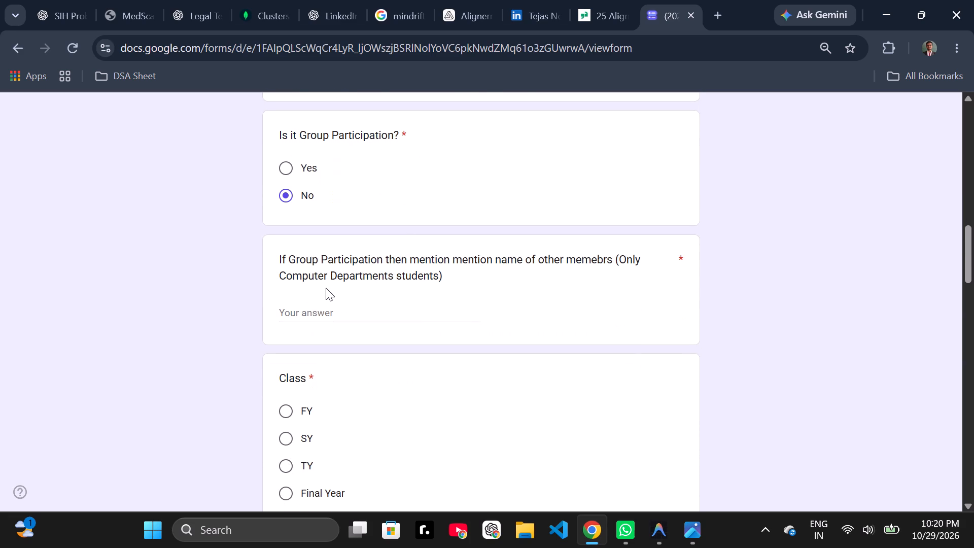
pyautogui.click(312, 308)
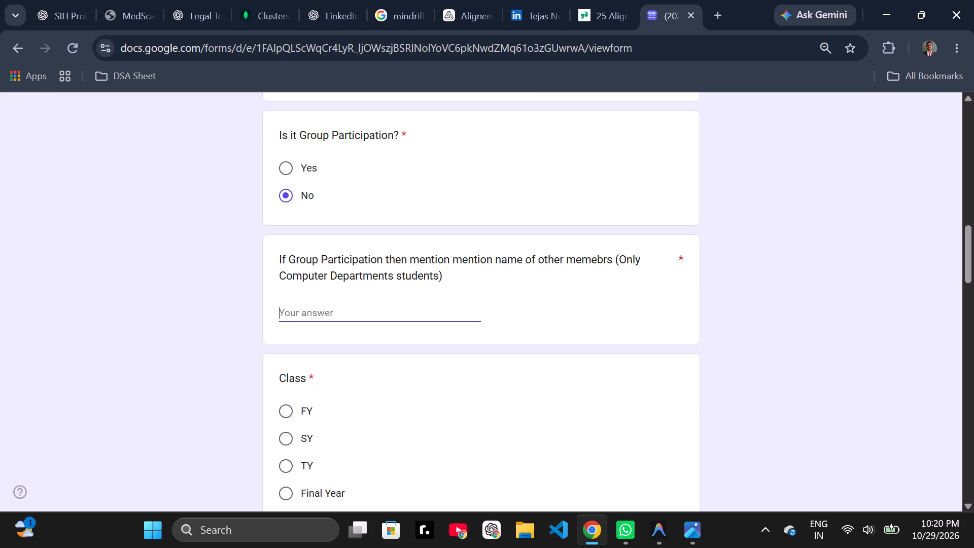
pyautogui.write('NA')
# Set the class to TY and mark the entry as Participation.
pyautogui.scroll(-3, 312, 308)
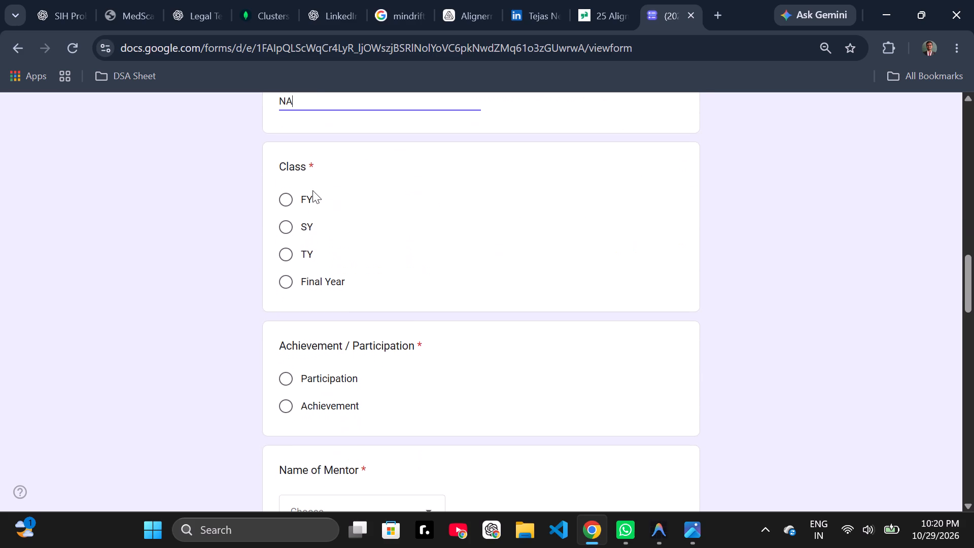
pyautogui.click(288, 251)
pyautogui.scroll(-2, 288, 251)
pyautogui.click(288, 277)
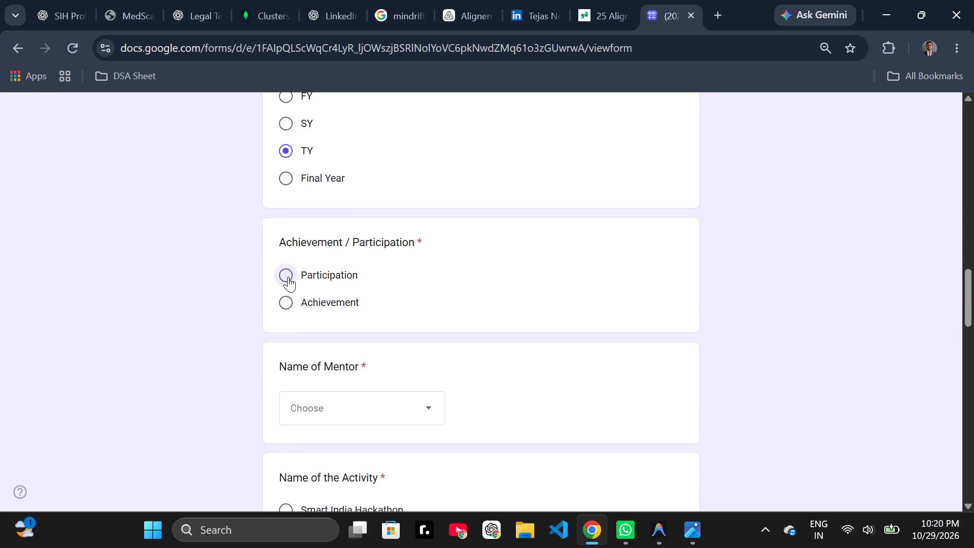
# Select the student's mentor from the list of department faculty.
pyautogui.scroll(-1, 288, 277)
pyautogui.click(320, 299)
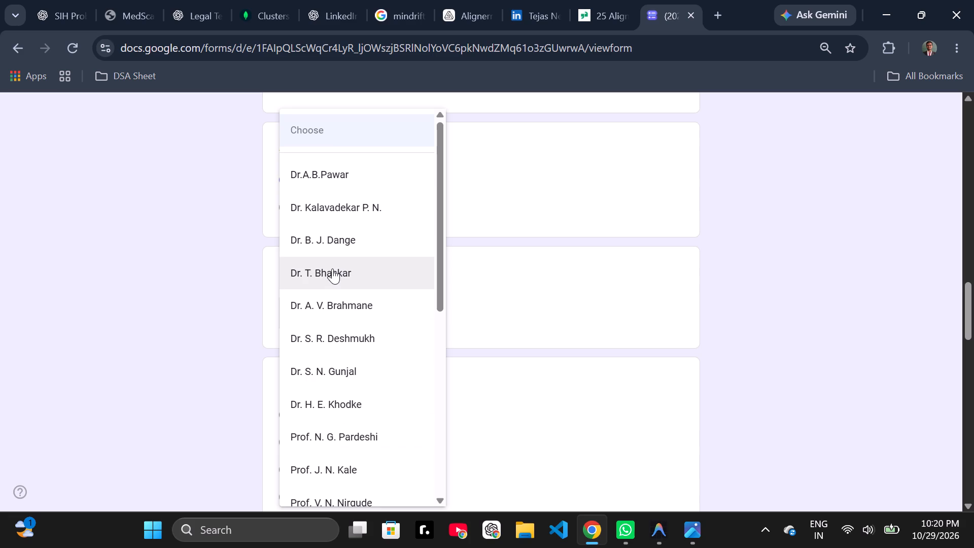
pyautogui.scroll(-3, 332, 417)
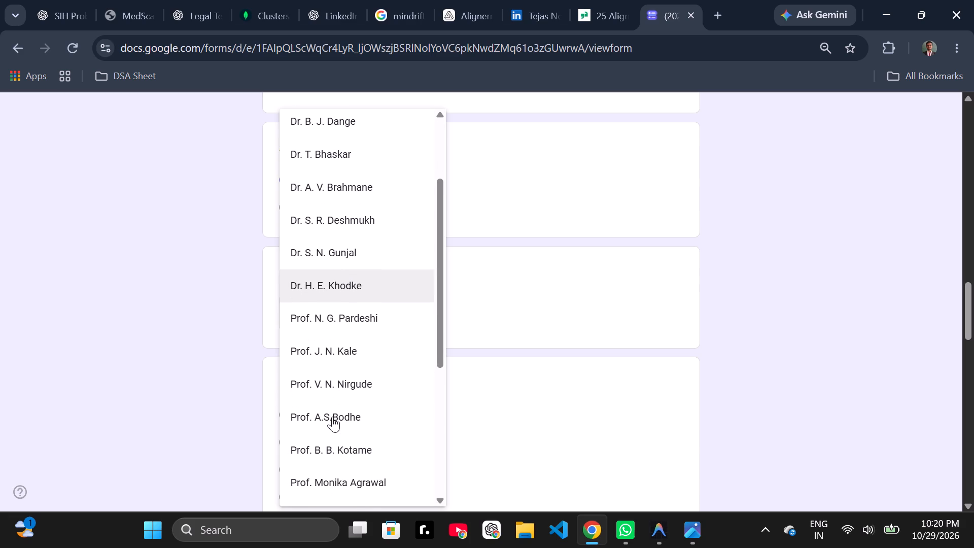
pyautogui.scroll(-4, 332, 417)
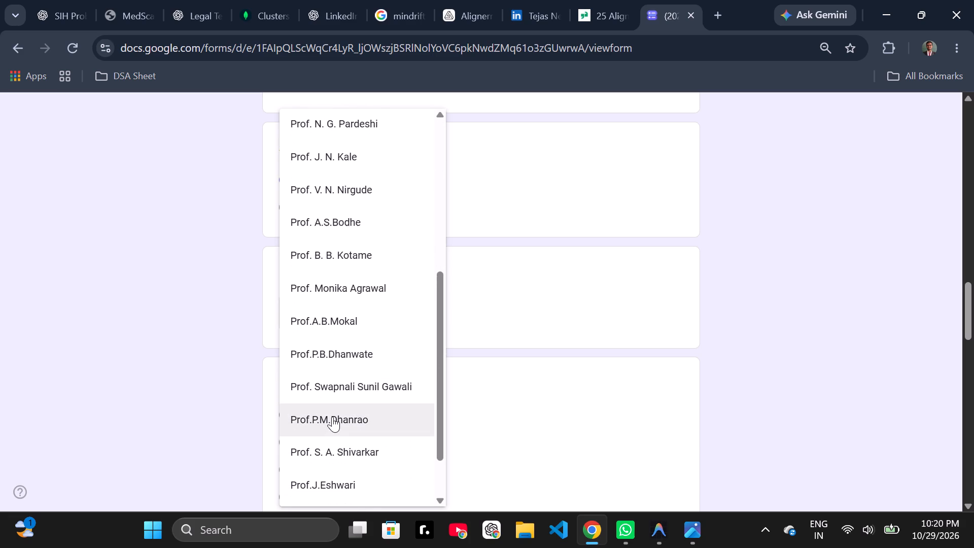
pyautogui.scroll(-1, 332, 417)
pyautogui.click(332, 402)
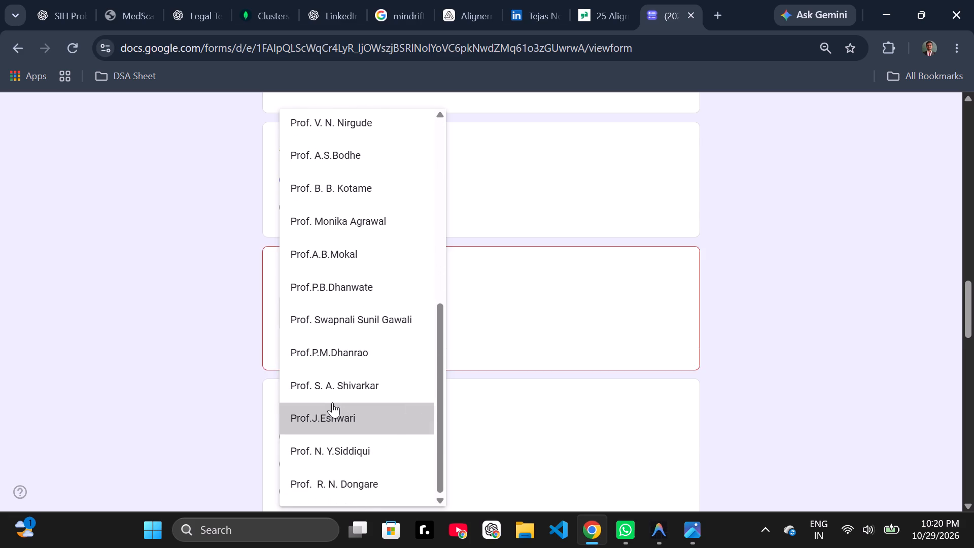
# Look through the activity names and choose Other as the name of the activity.
pyautogui.scroll(-2, 332, 402)
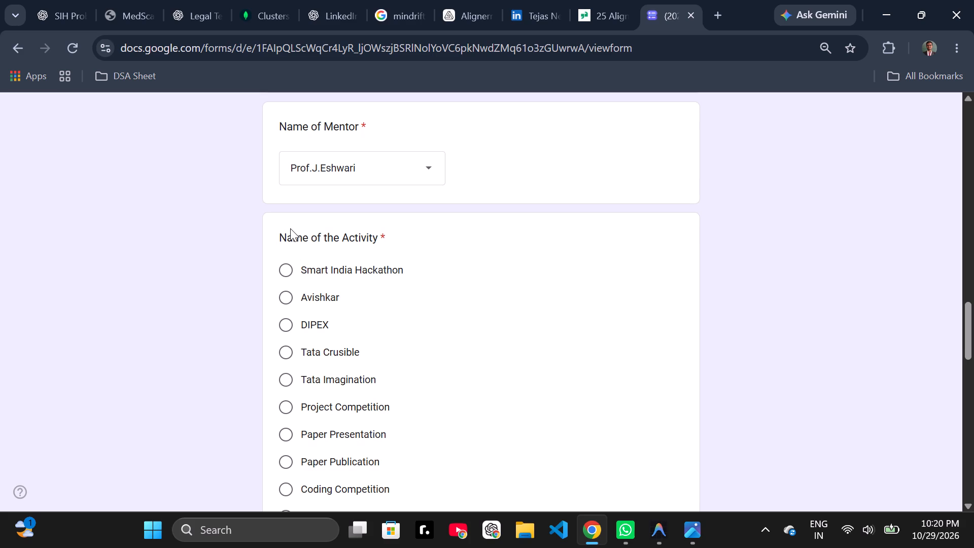
pyautogui.scroll(-3, 330, 359)
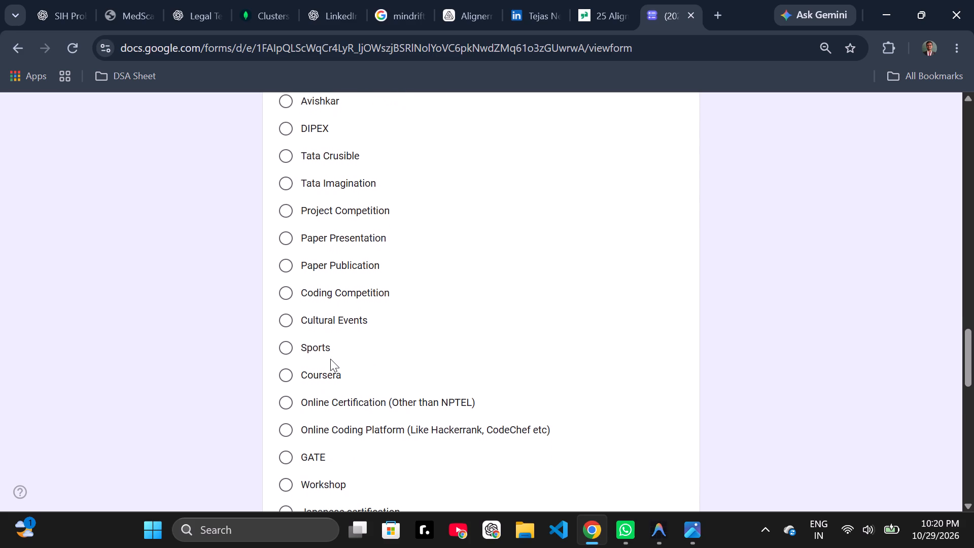
pyautogui.scroll(-3, 330, 359)
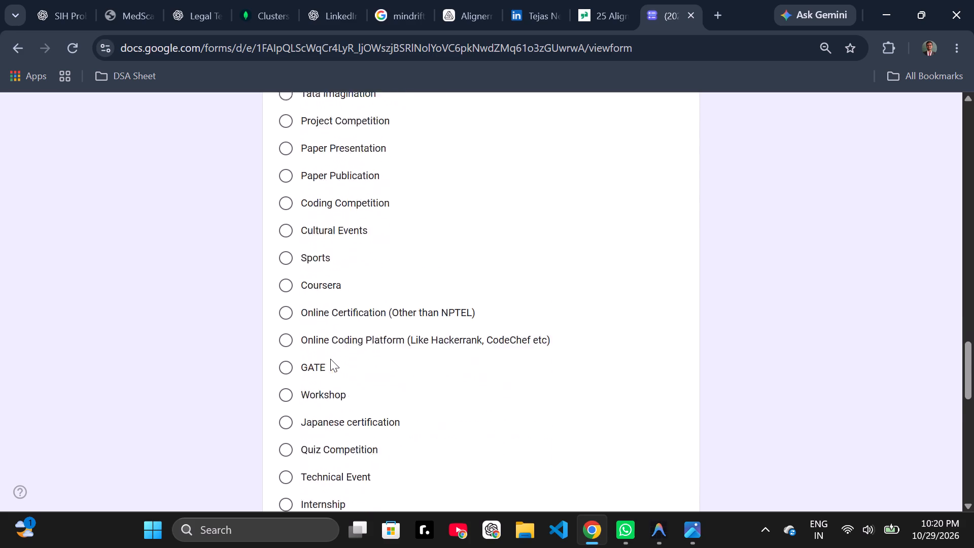
pyautogui.scroll(-1, 330, 359)
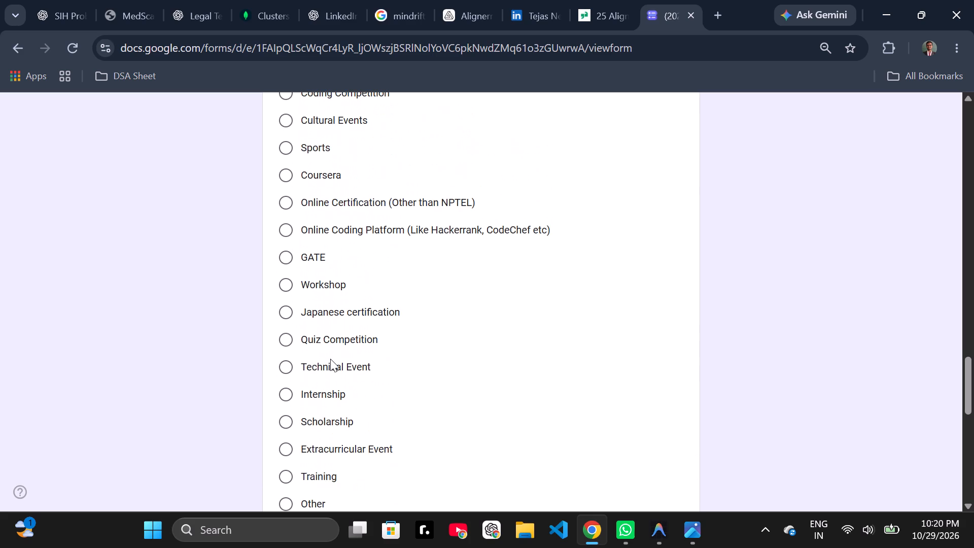
pyautogui.scroll(2, 330, 359)
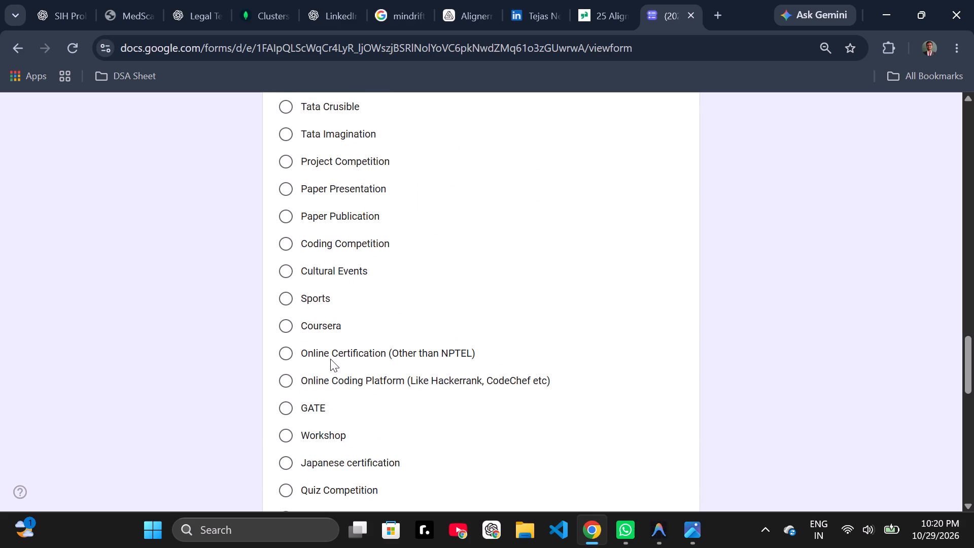
pyautogui.scroll(-2, 330, 359)
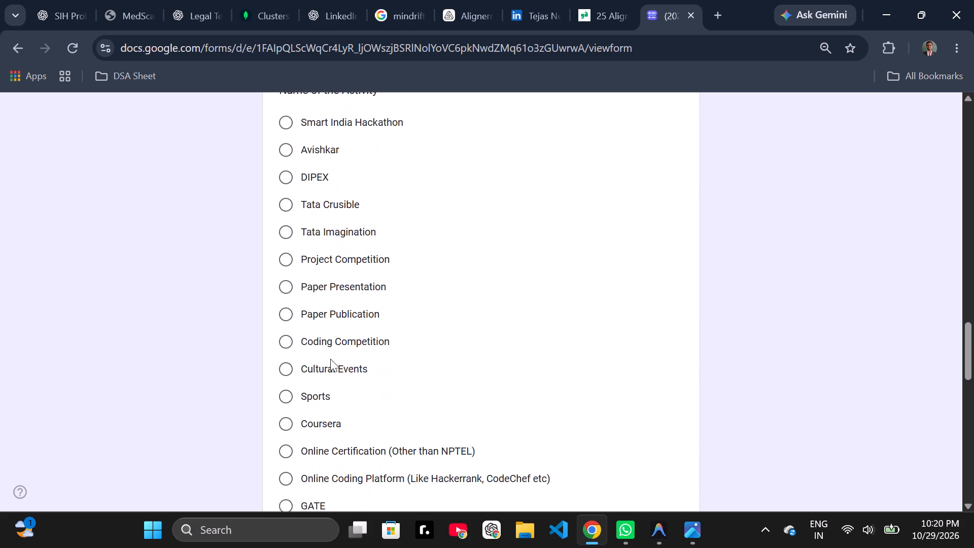
pyautogui.scroll(-1, 330, 359)
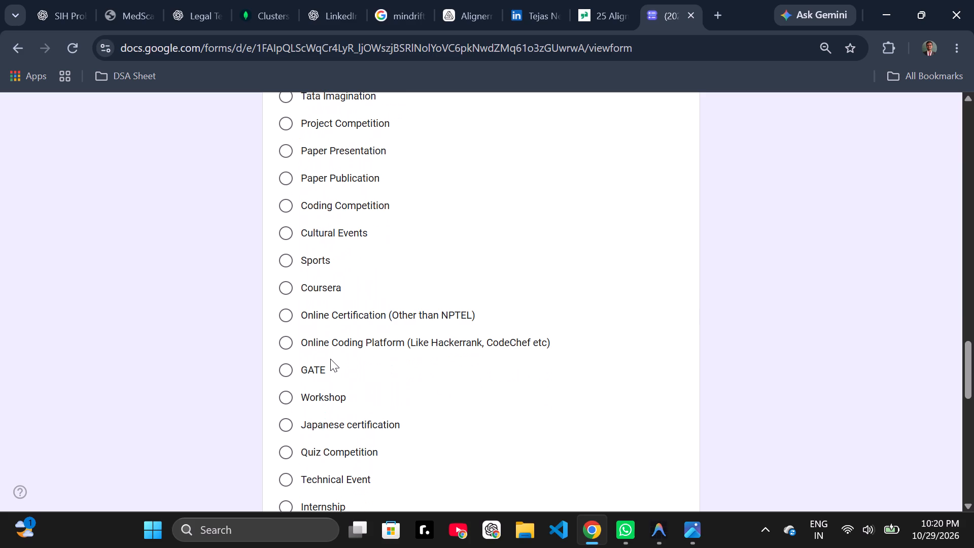
pyautogui.scroll(-2, 330, 359)
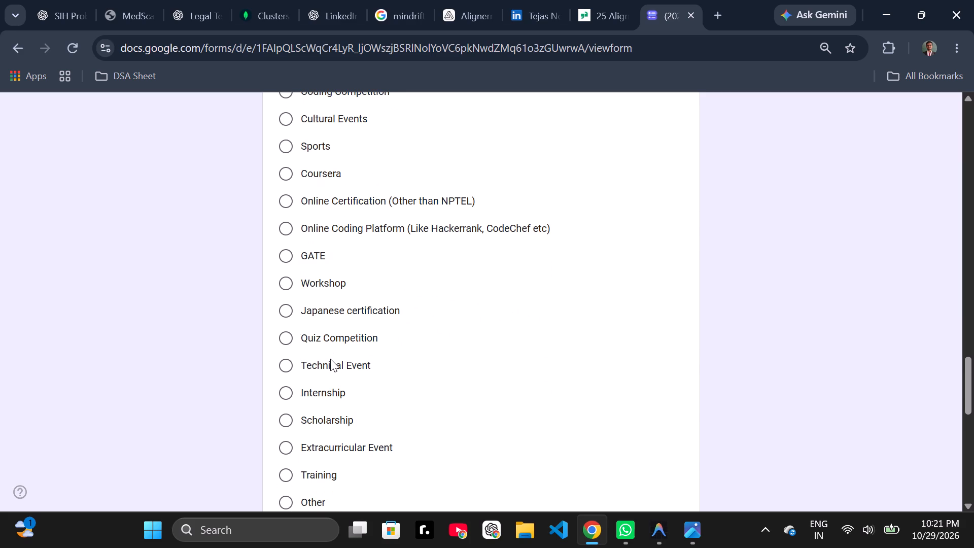
pyautogui.click(298, 363)
pyautogui.scroll(-2, 336, 370)
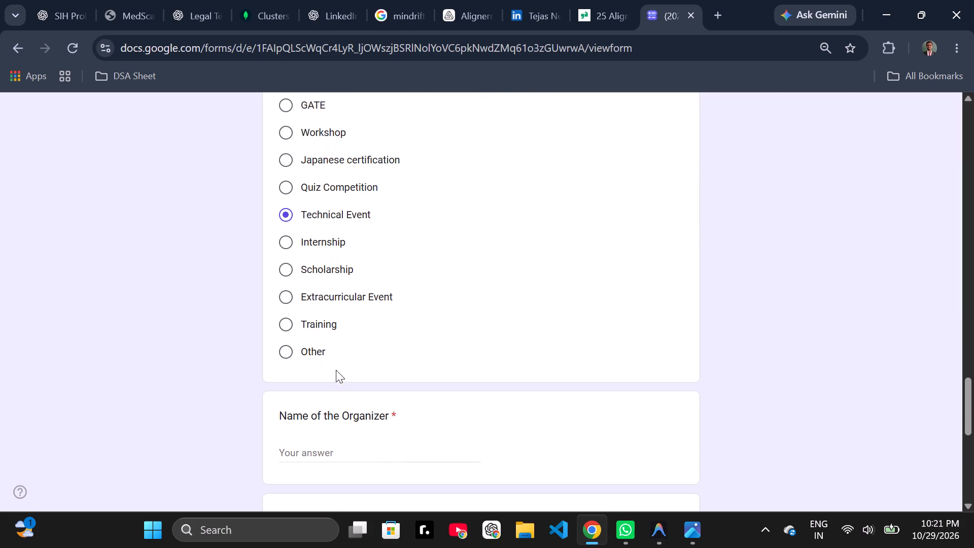
pyautogui.click(286, 335)
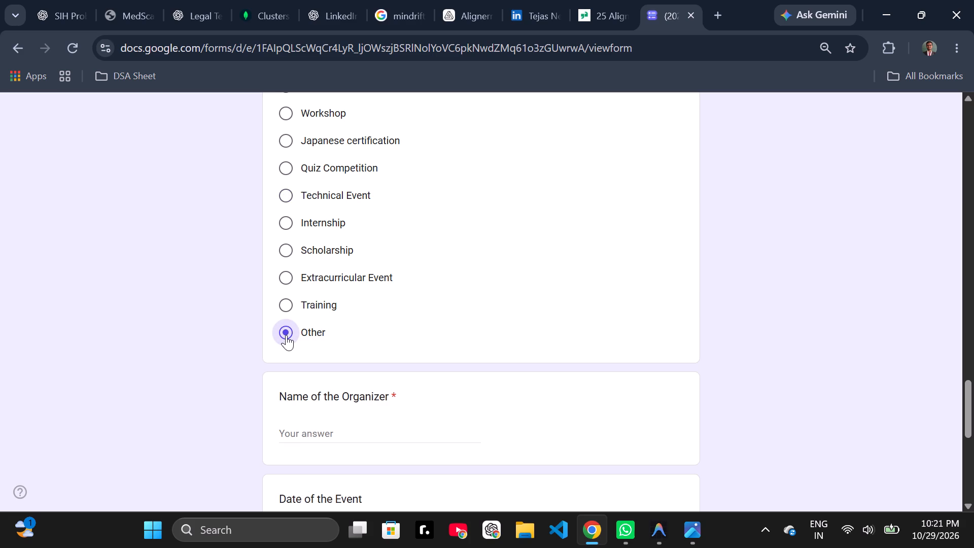
# Enter Elite Coders as the name of the organizer.
pyautogui.scroll(-1, 321, 327)
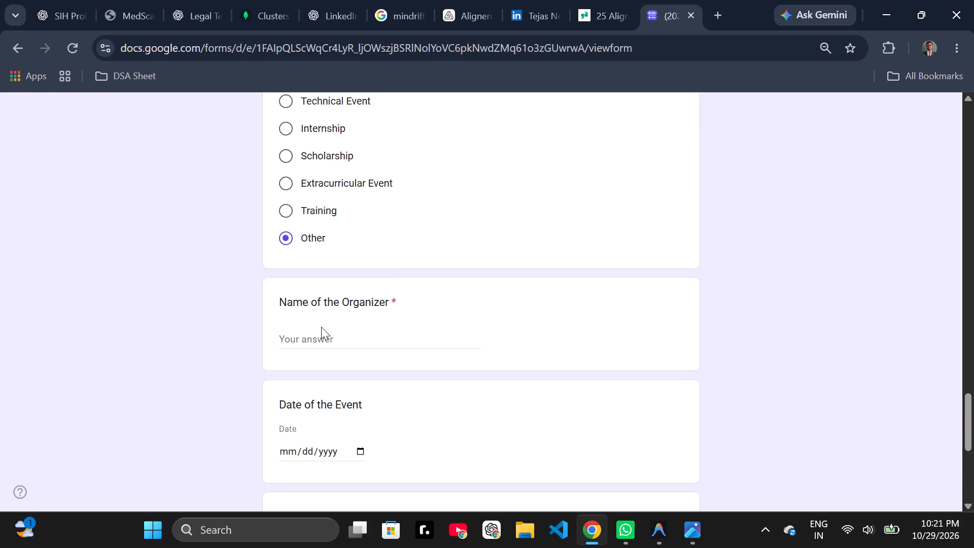
pyautogui.click(311, 337)
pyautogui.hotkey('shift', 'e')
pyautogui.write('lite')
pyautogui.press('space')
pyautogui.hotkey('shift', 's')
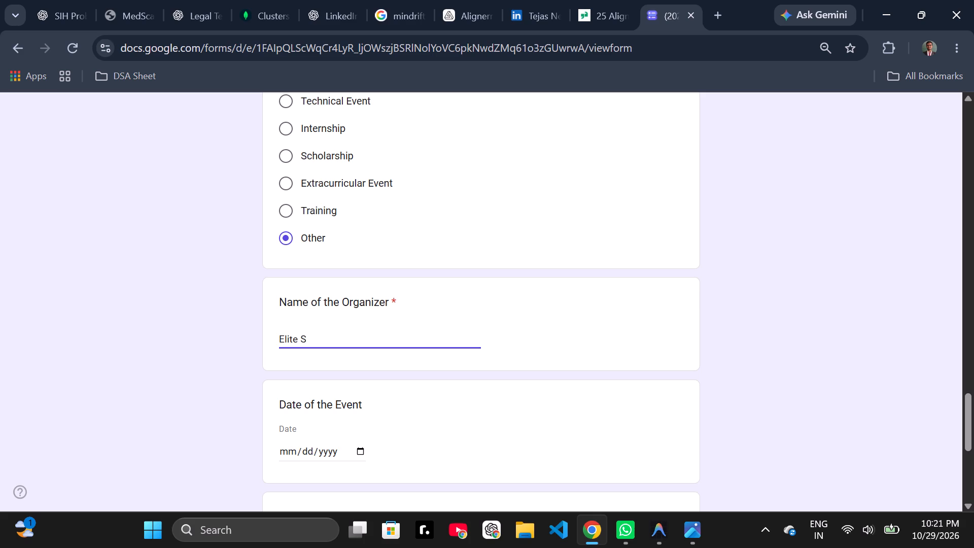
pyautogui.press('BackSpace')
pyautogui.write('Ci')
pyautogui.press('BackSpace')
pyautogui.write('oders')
# Set the date of the event to 09/01/2026.
pyautogui.scroll(-2, 336, 389)
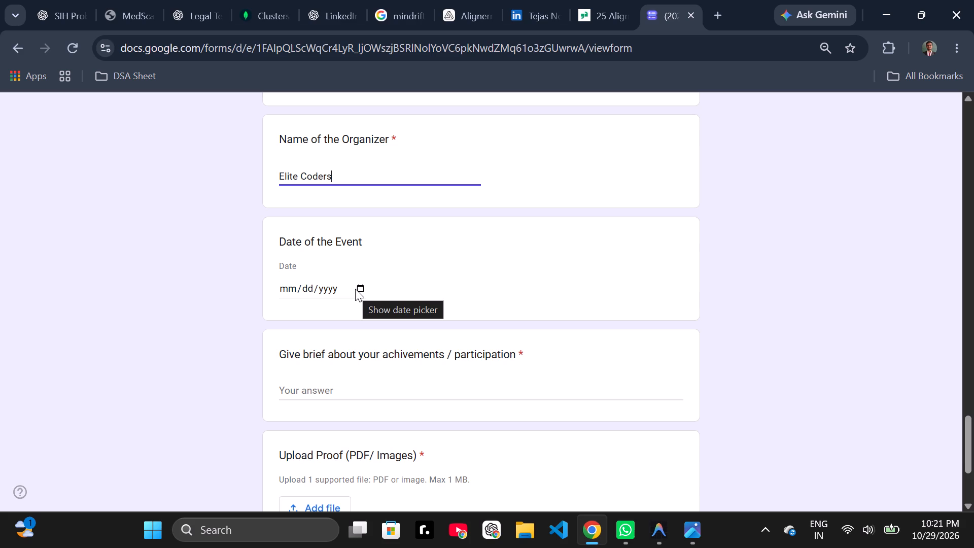
pyautogui.click(359, 285)
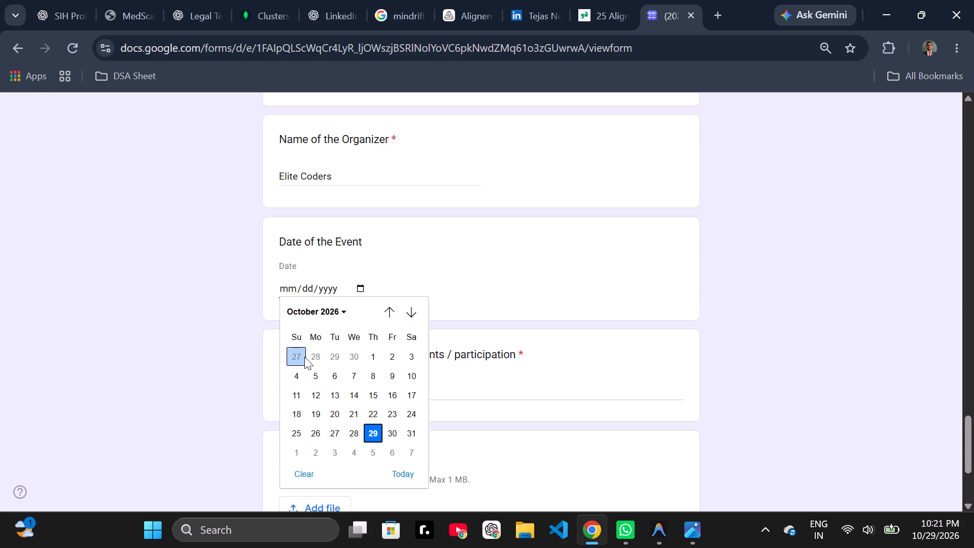
pyautogui.click(346, 311)
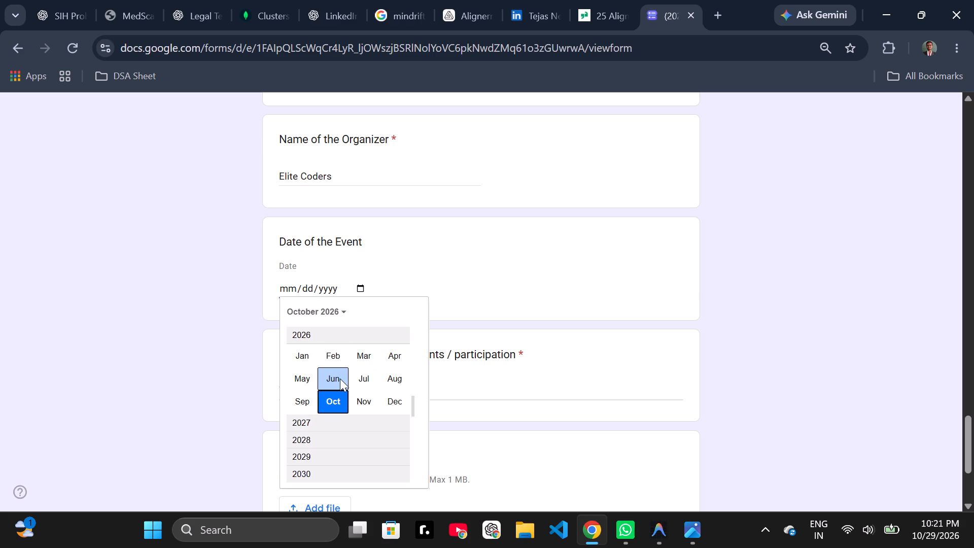
pyautogui.click(384, 375)
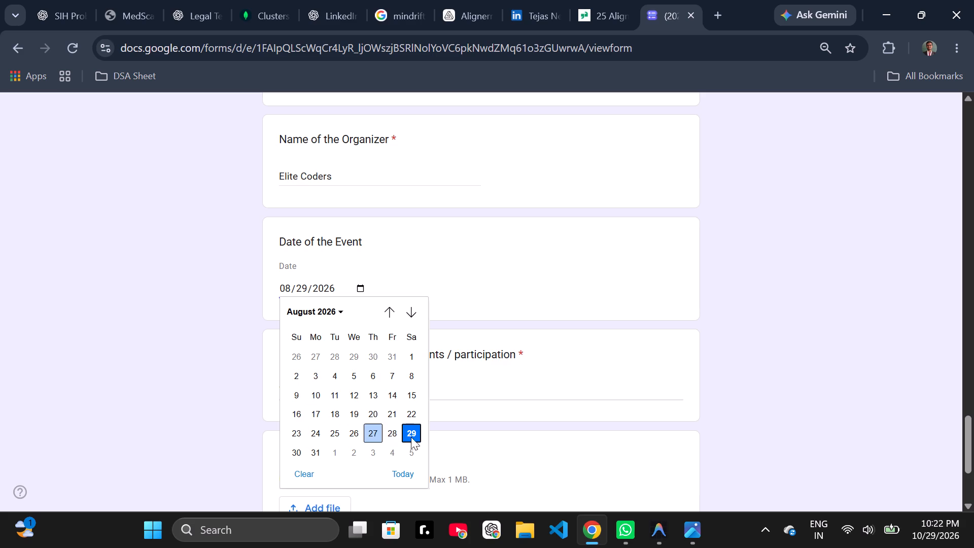
pyautogui.click(332, 459)
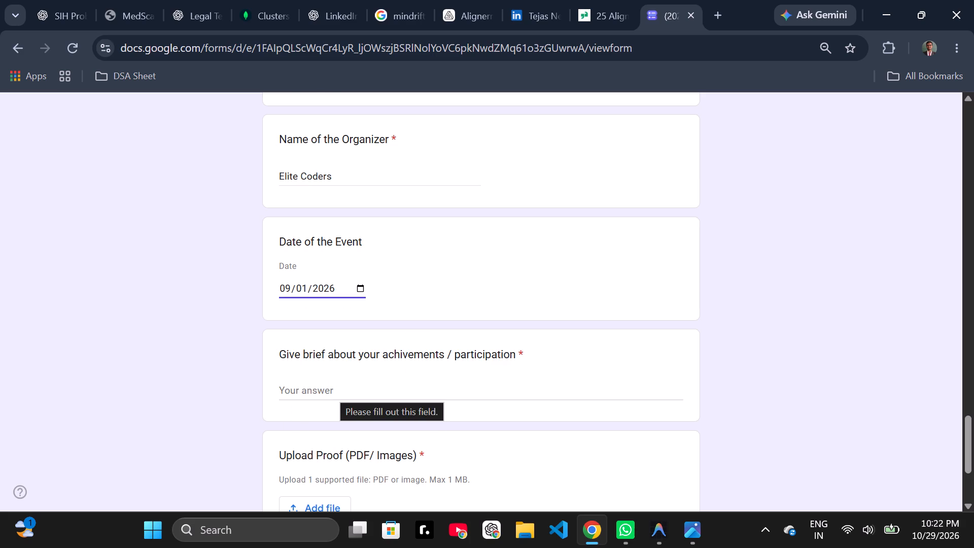
# Copy the form's question text "Give brief about your achivements / participation".
pyautogui.scroll(-1, 332, 391)
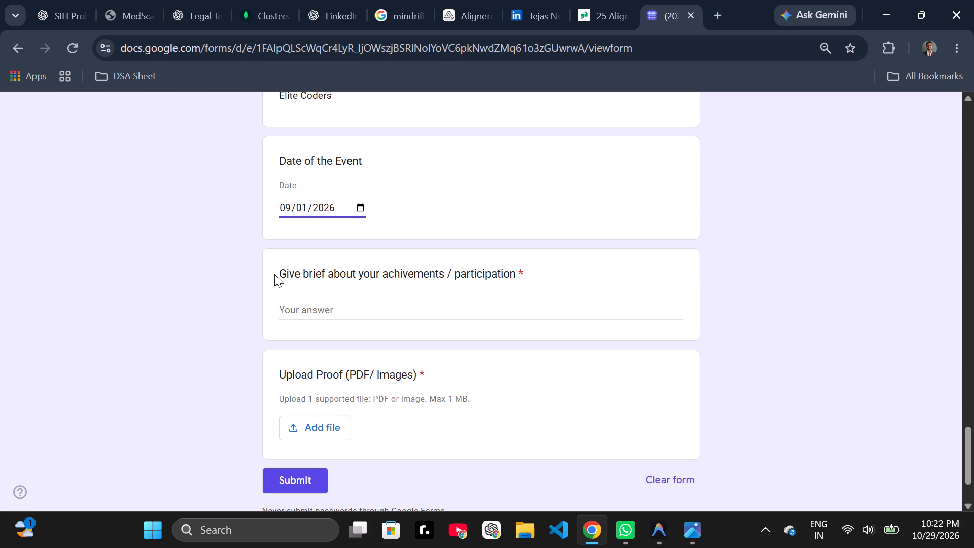
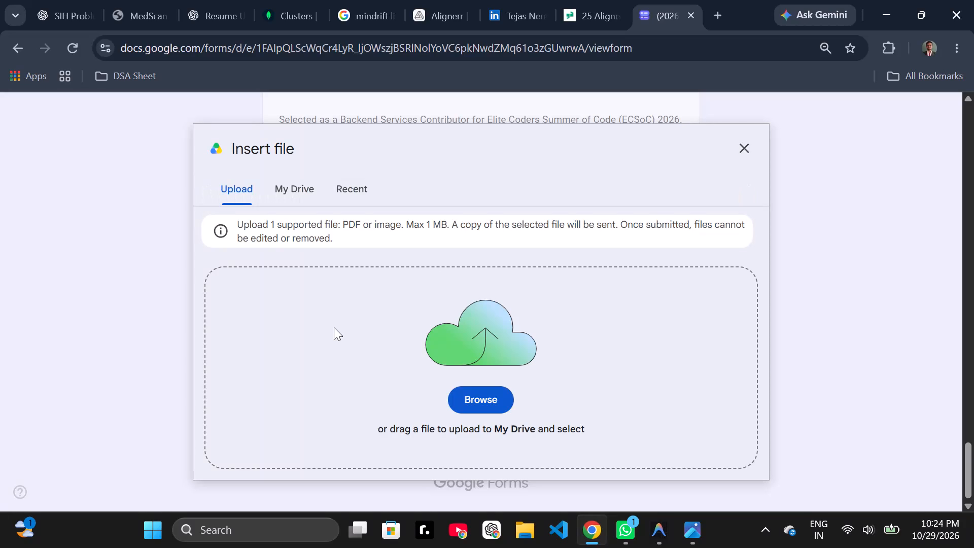
# Browse the computer's files for the certificate proof to upload to the form.
pyautogui.click(468, 405)
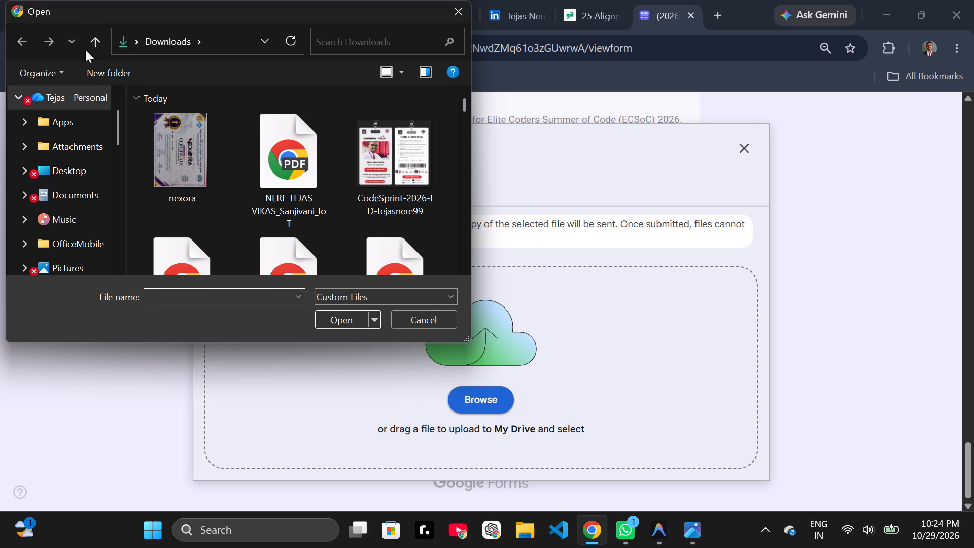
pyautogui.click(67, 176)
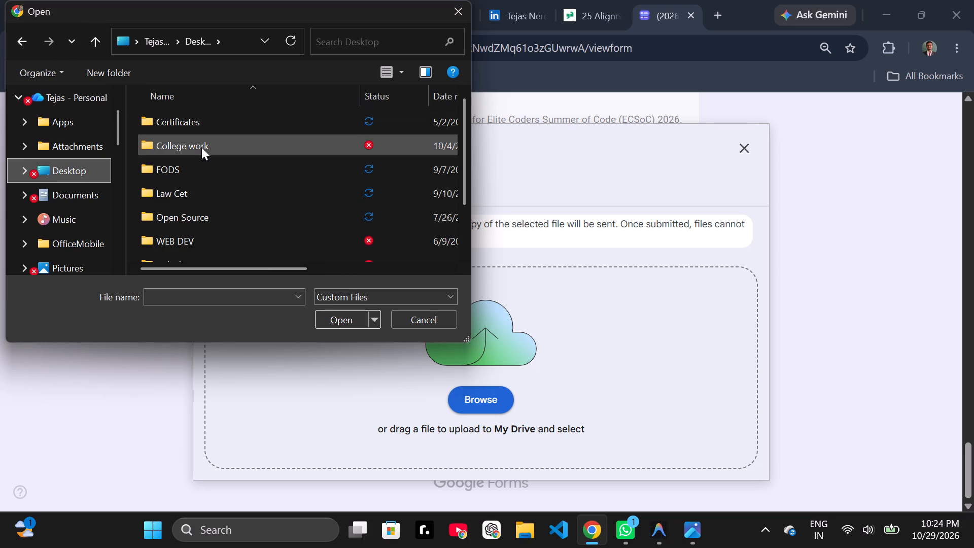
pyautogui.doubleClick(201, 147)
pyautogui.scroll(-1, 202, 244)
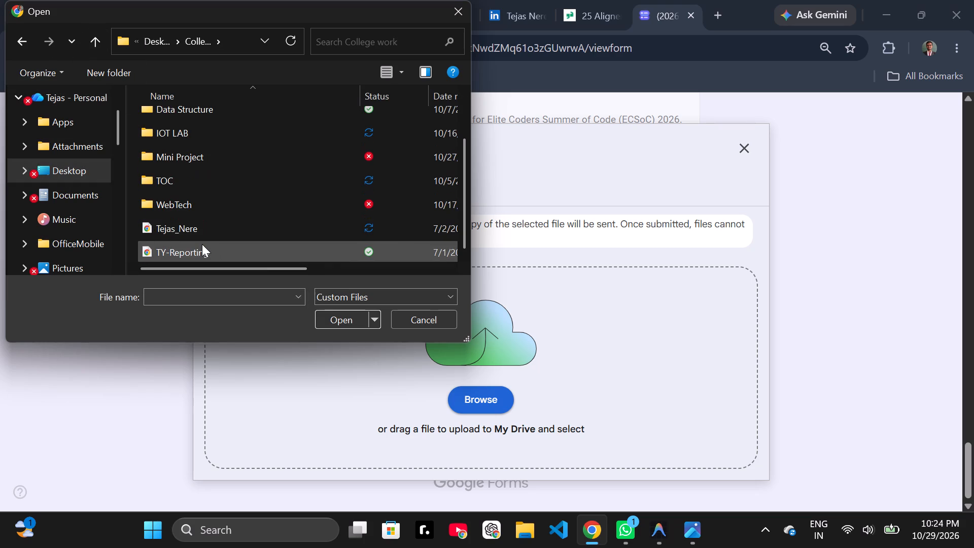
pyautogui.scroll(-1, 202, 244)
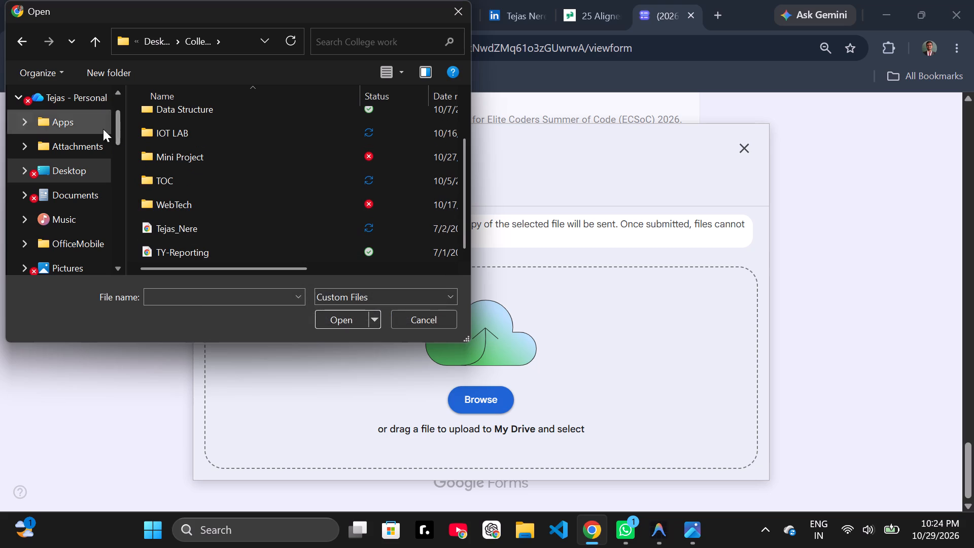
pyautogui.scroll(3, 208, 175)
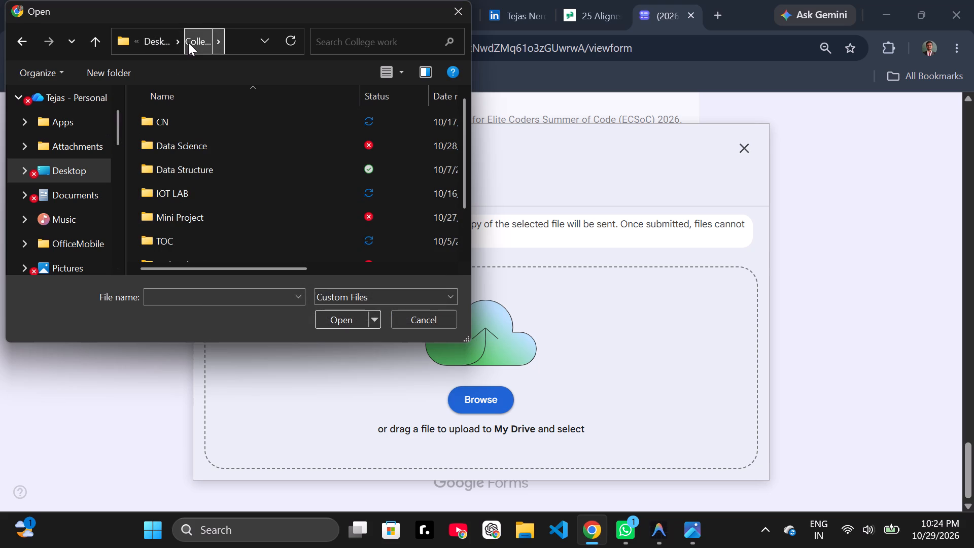
# Upload the ECSoC image from the Acheivments folder inside Desktop's Certificates folder as the form's proof file.
pyautogui.click(157, 42)
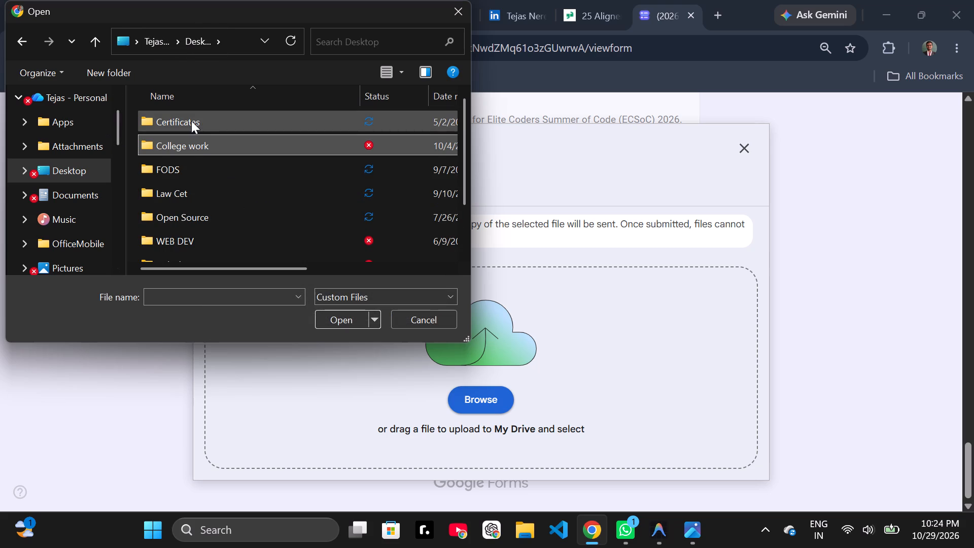
pyautogui.doubleClick(191, 121)
pyautogui.doubleClick(194, 121)
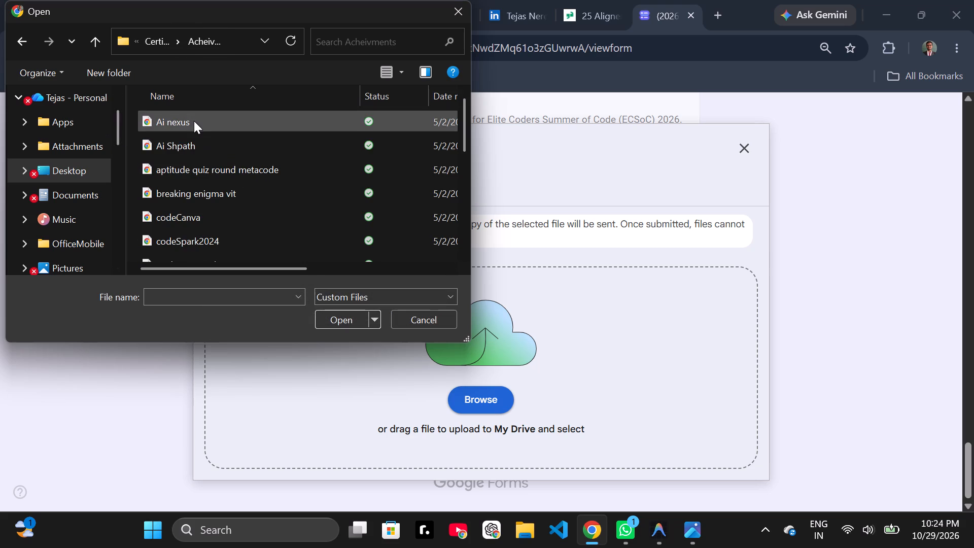
pyautogui.scroll(-2, 197, 149)
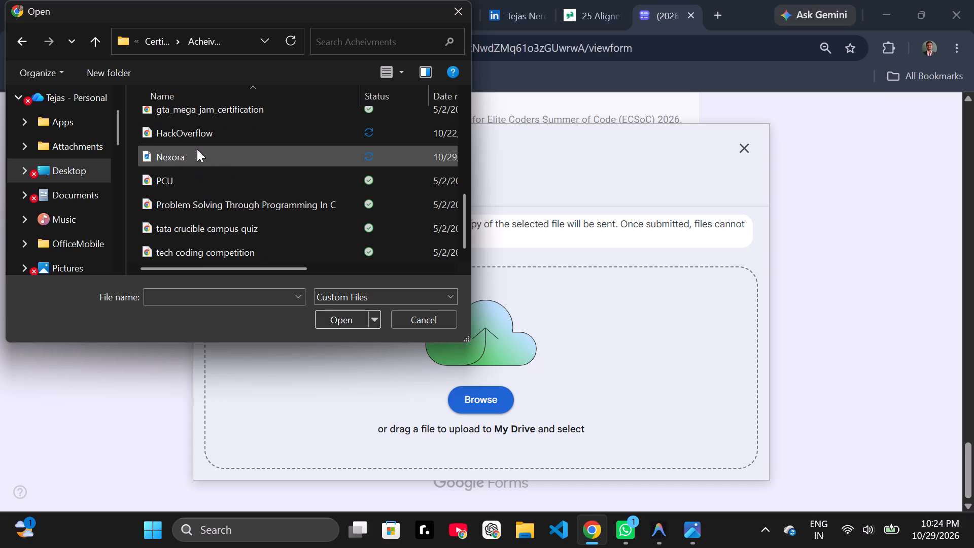
pyautogui.scroll(-3, 197, 149)
pyautogui.scroll(1, 212, 190)
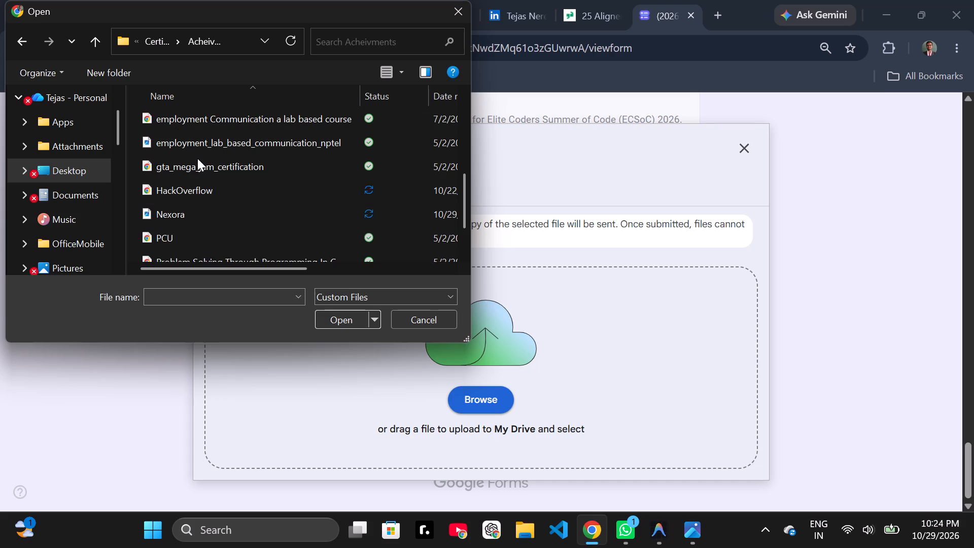
pyautogui.scroll(6, 197, 158)
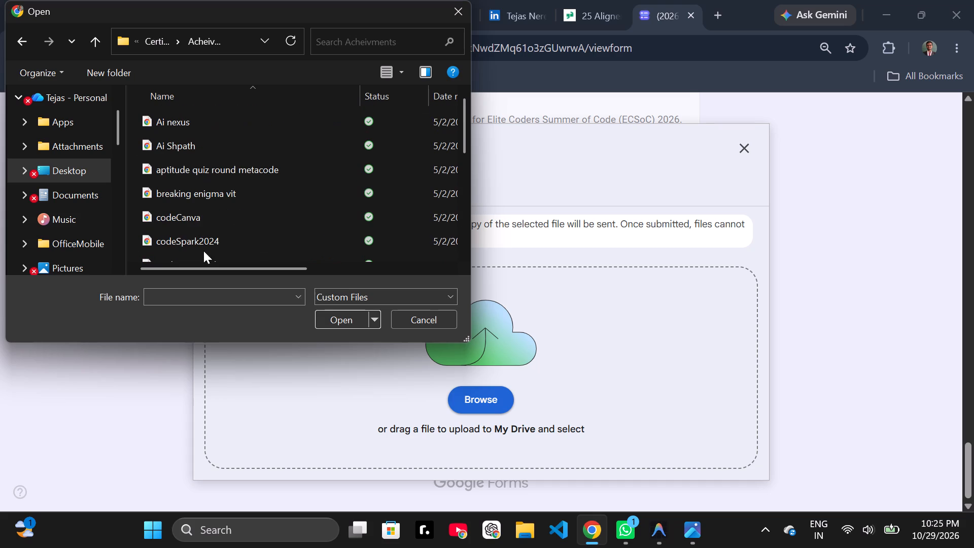
pyautogui.scroll(-1, 203, 238)
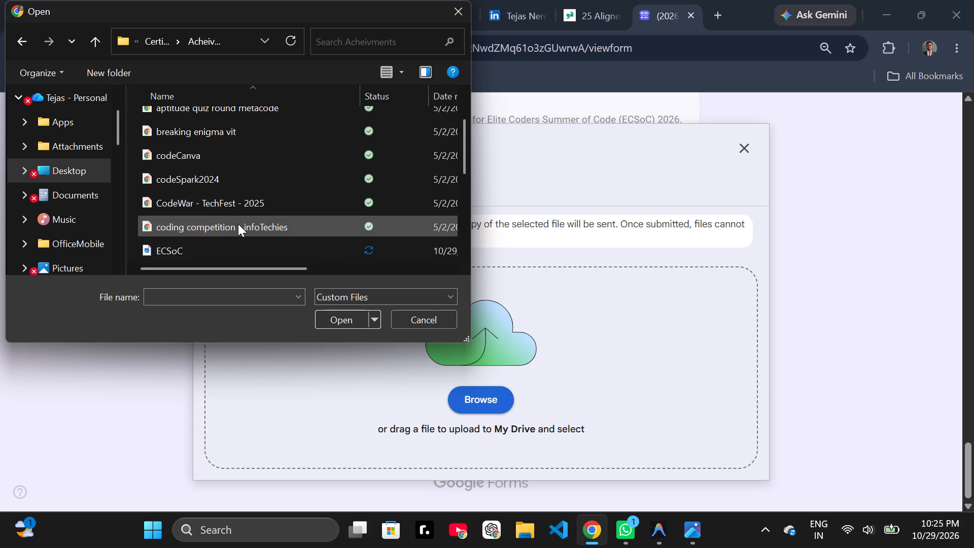
pyautogui.scroll(-1, 238, 224)
pyautogui.click(192, 186)
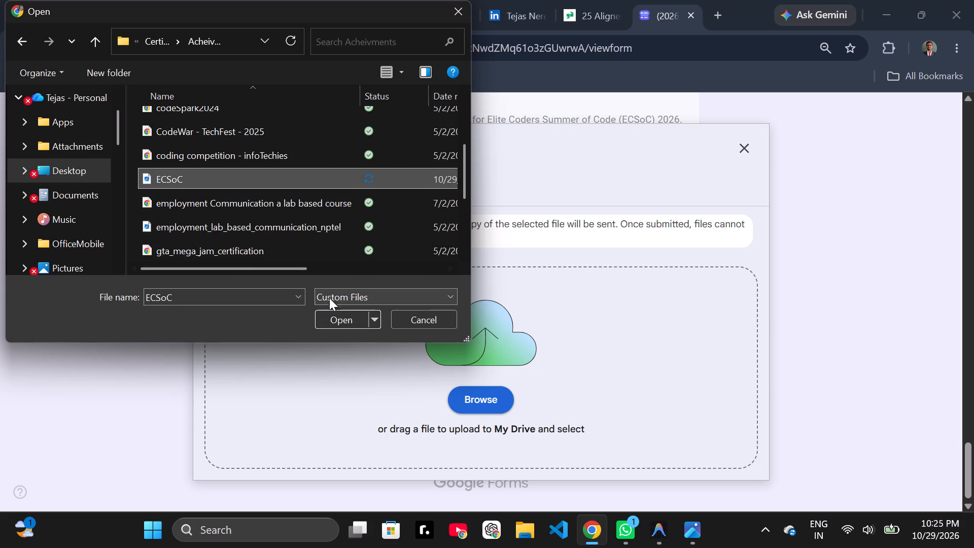
pyautogui.click(330, 316)
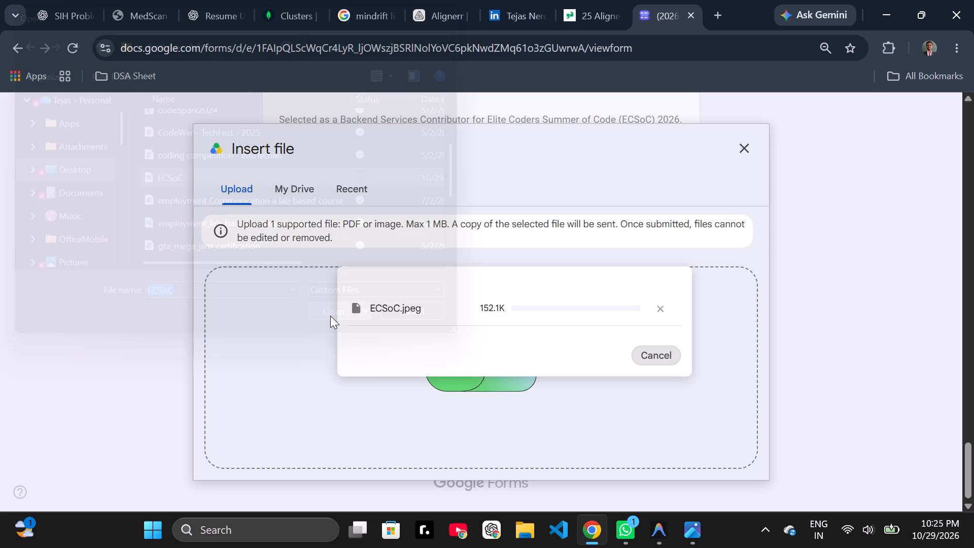
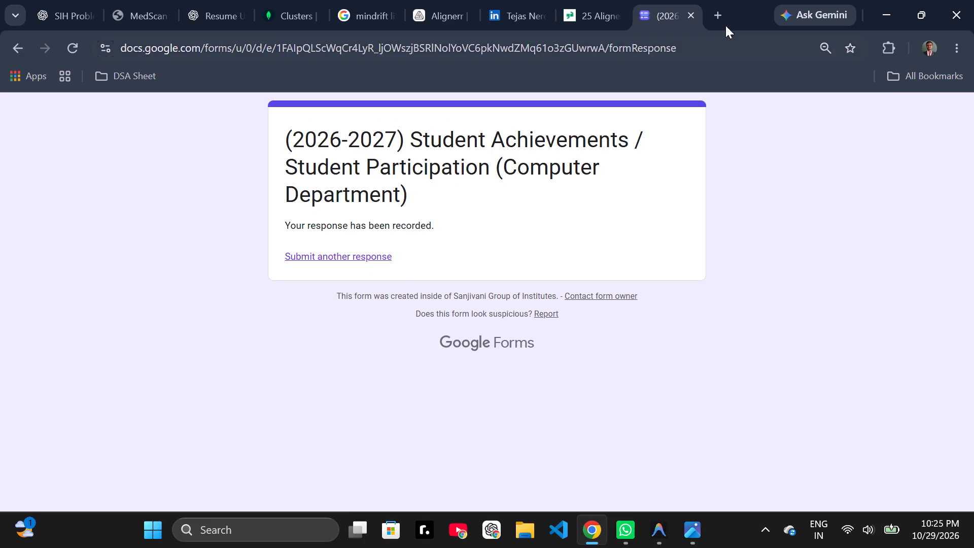
# Close the submitted Student Achievements / Student Participation form page.
pyautogui.click(692, 20)
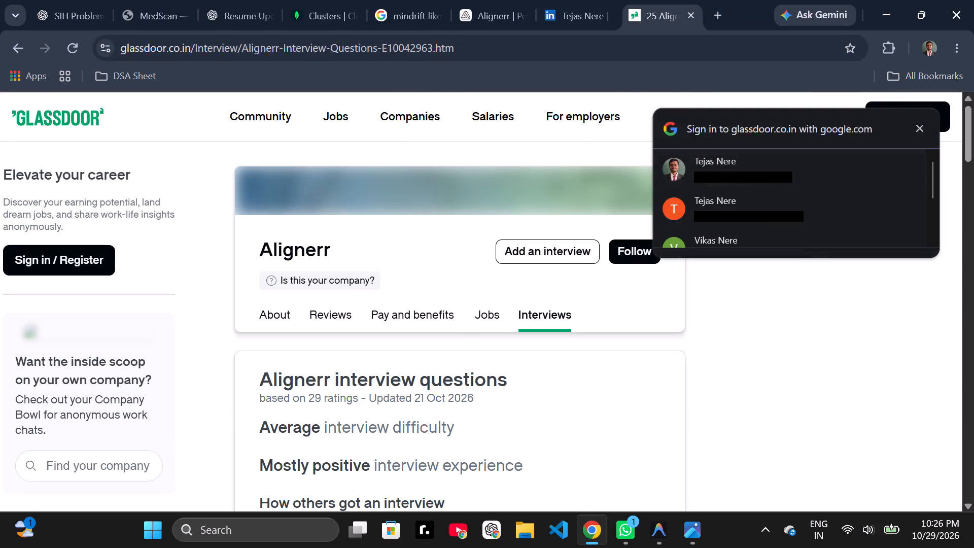
# Examine Alignerr's interview overview on Glassdoor, including how others got an interview, and dismiss the sign-in prompts.
pyautogui.click(211, 234)
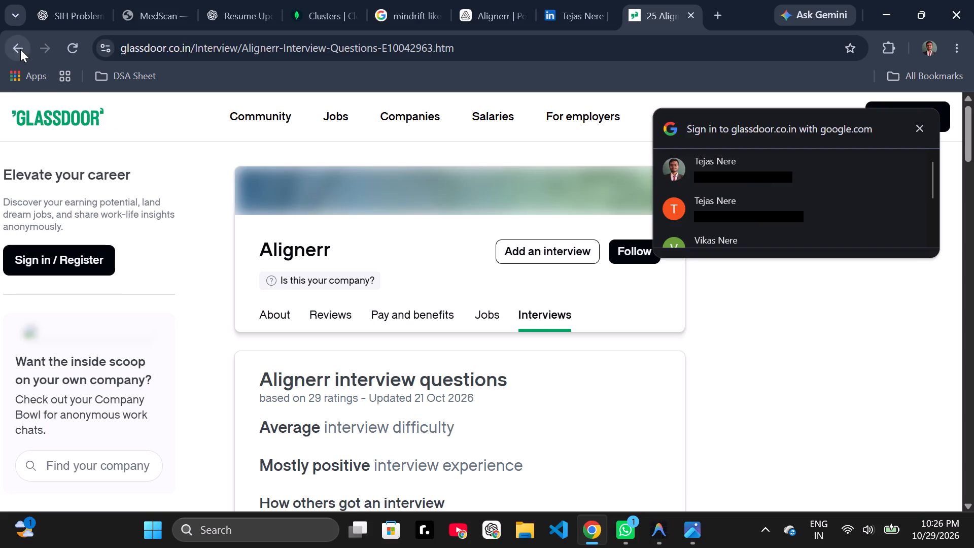
pyautogui.scroll(-4, 381, 422)
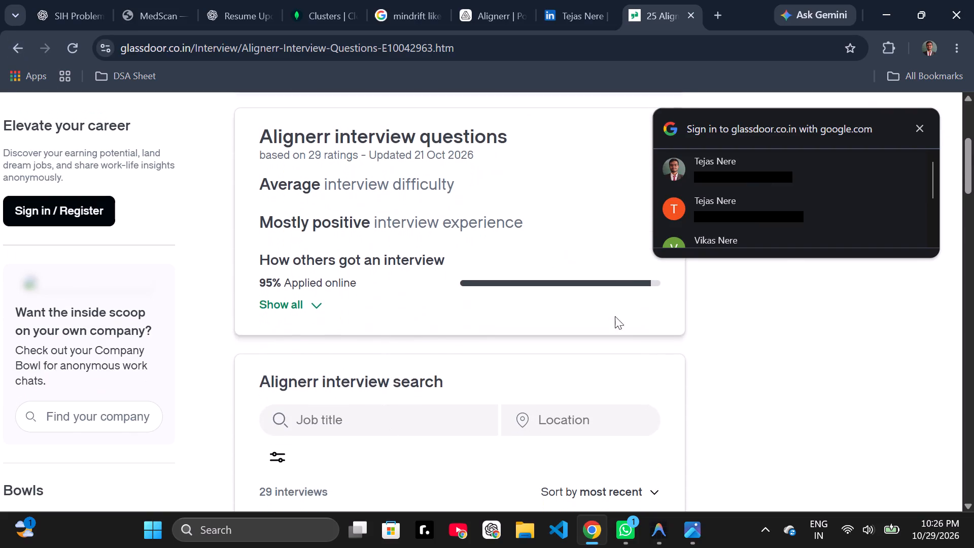
pyautogui.click(919, 123)
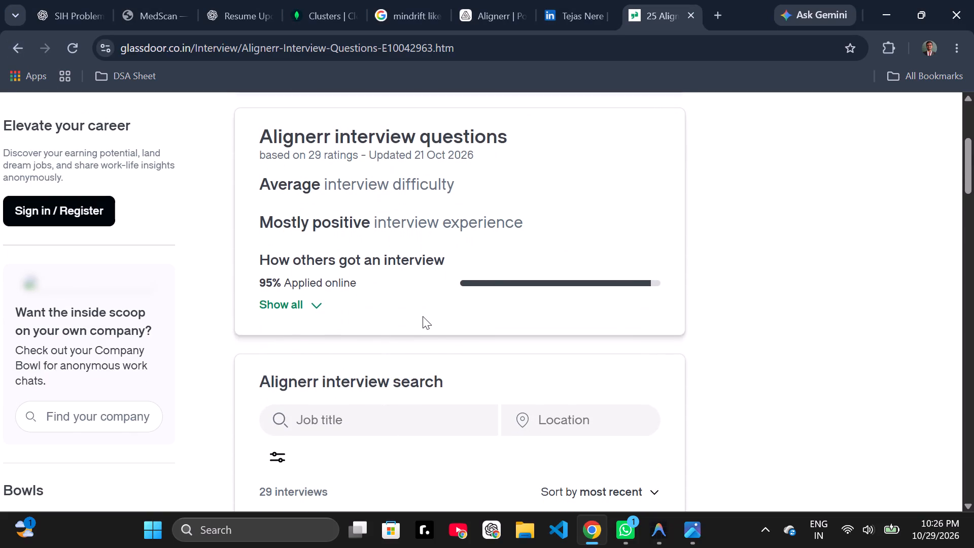
pyautogui.scroll(-1, 423, 316)
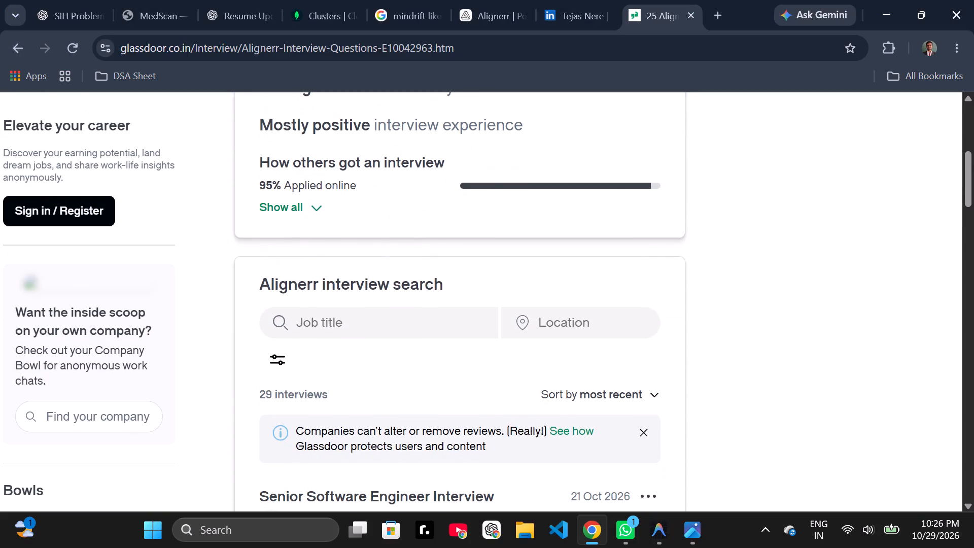
pyautogui.click(306, 197)
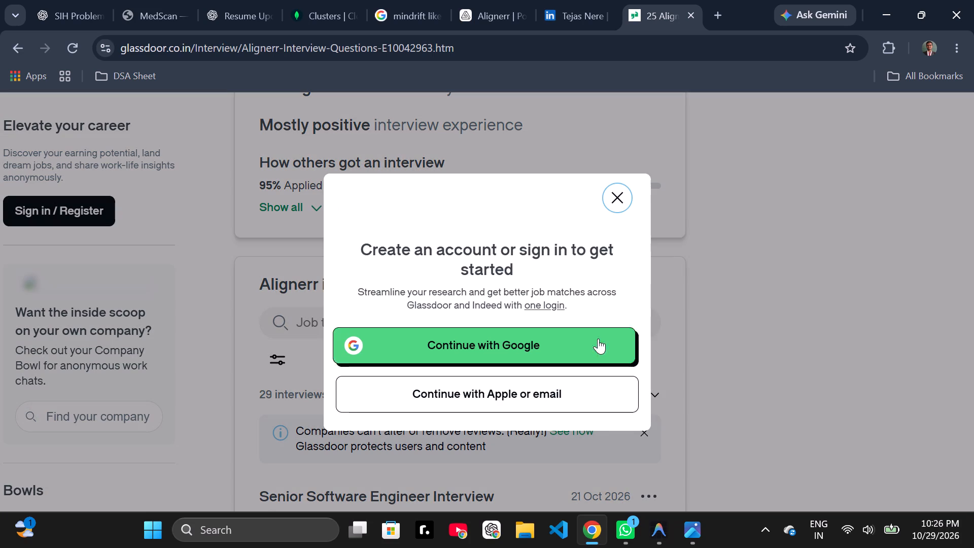
pyautogui.click(622, 199)
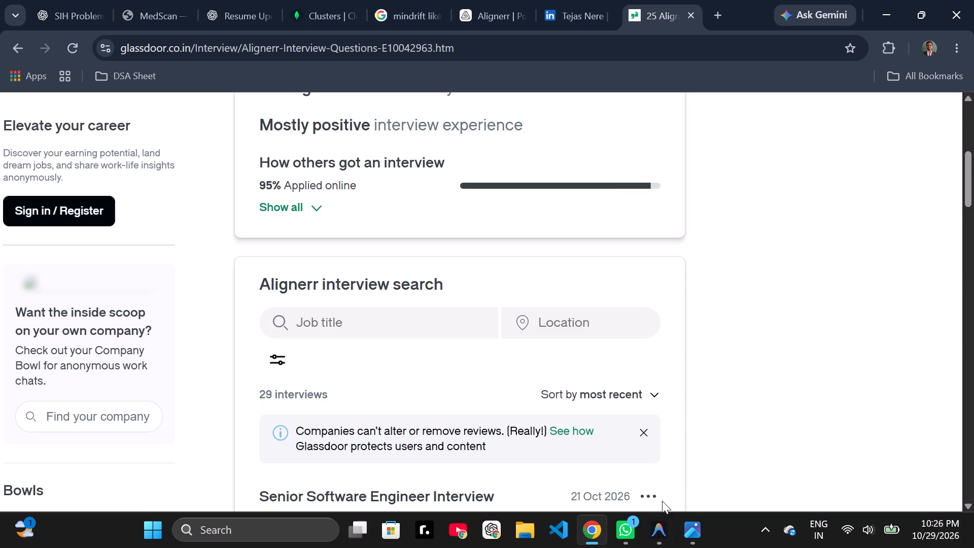